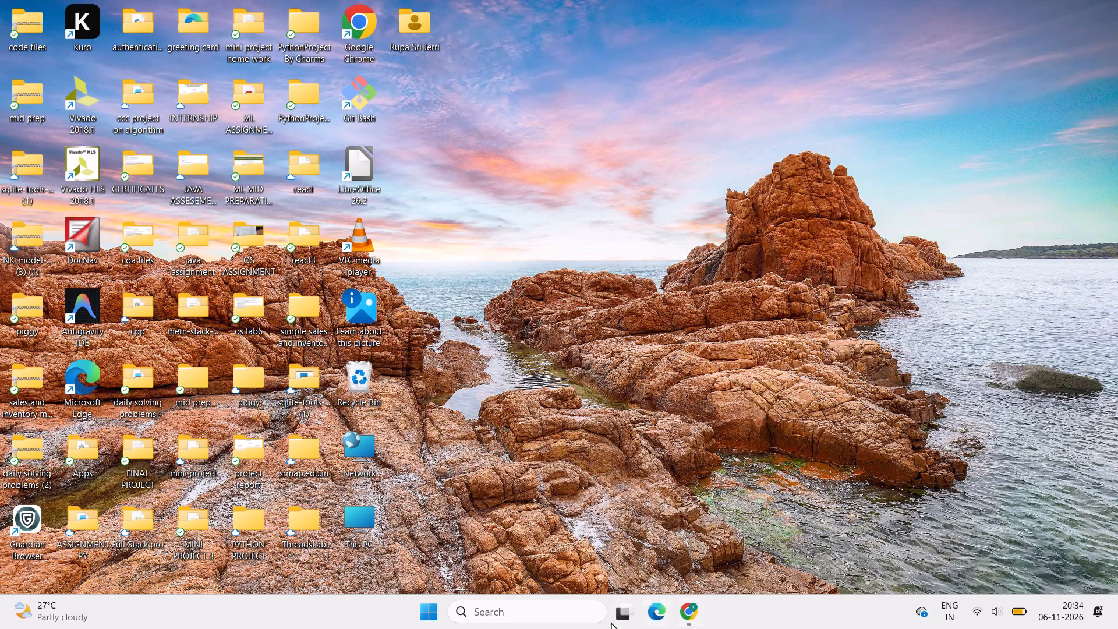
Open Google Chrome with the srmap.edu.in profile that has the food-plate picture, in a maximized window.
click(592, 610)
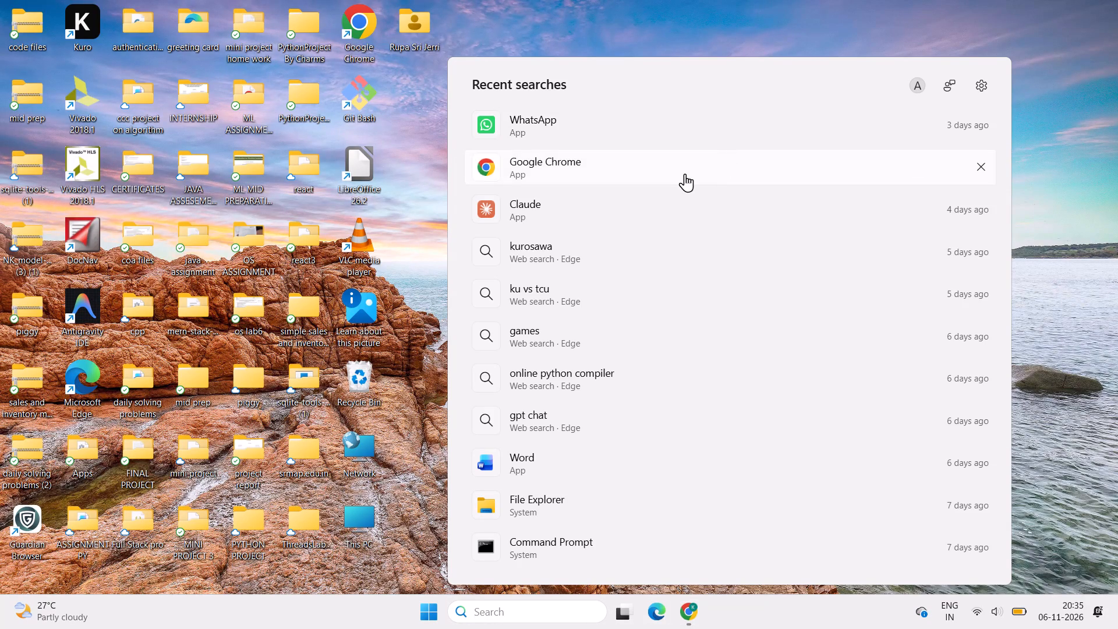
click(593, 172)
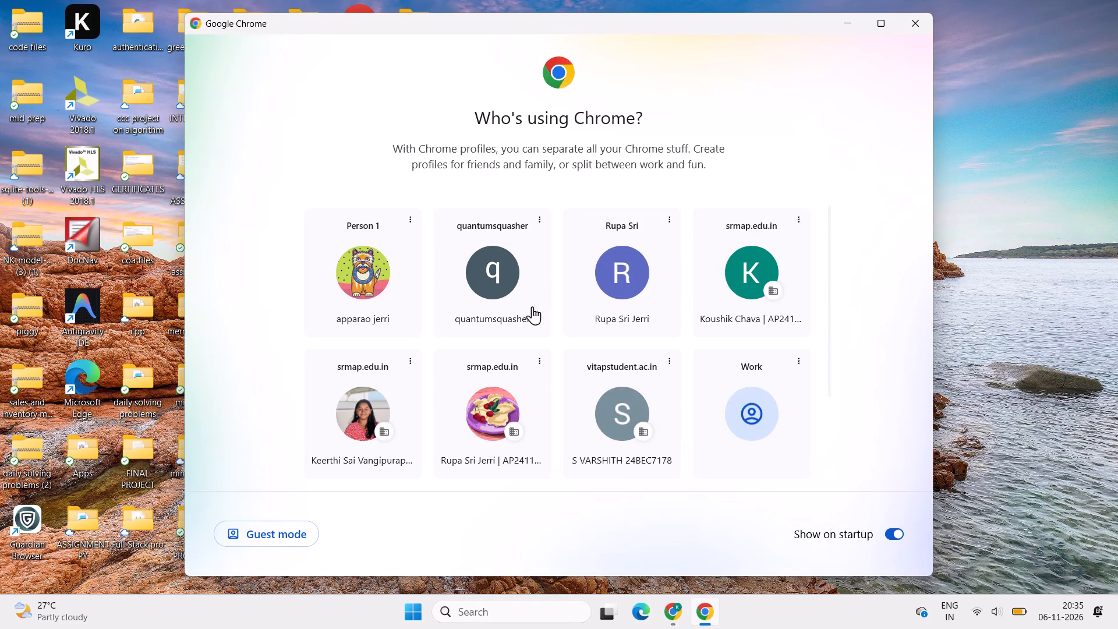
click(511, 408)
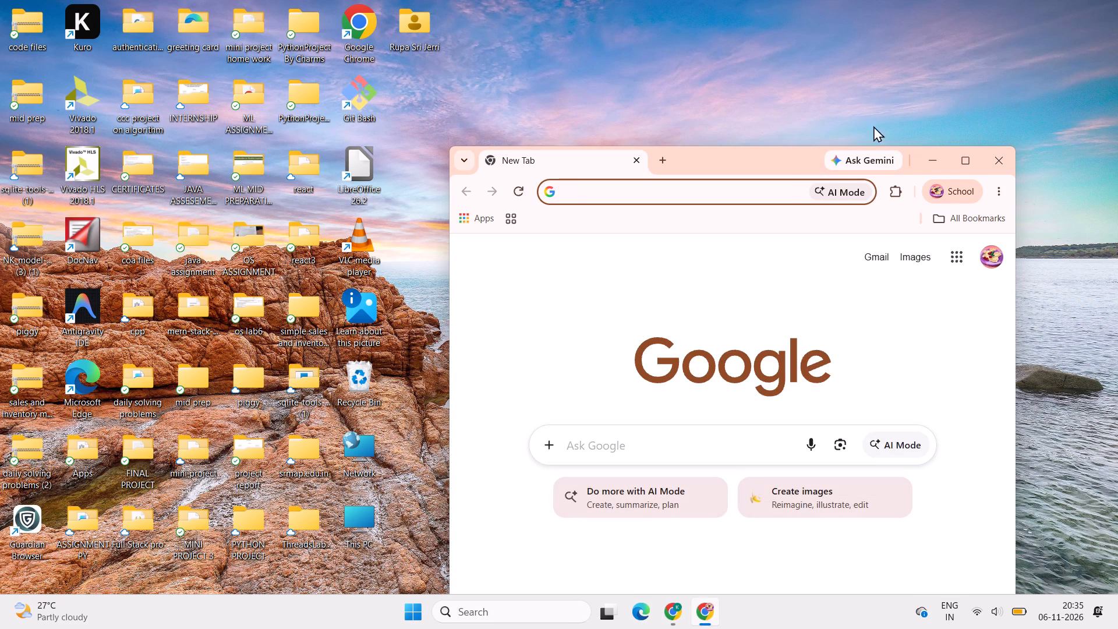
click(965, 158)
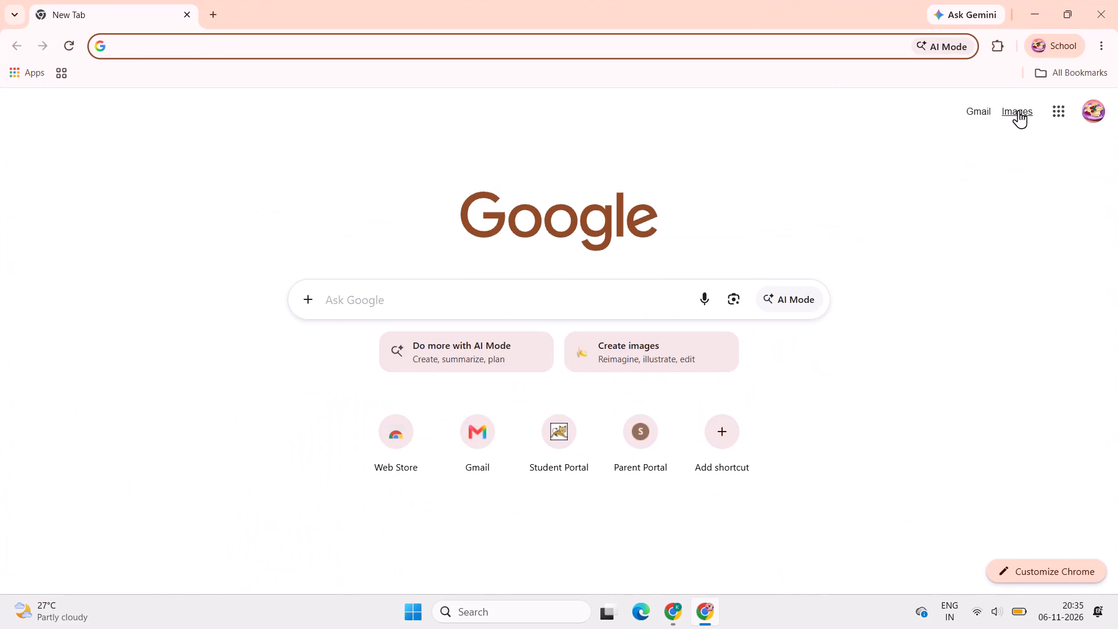
Open Google Classroom from the Google apps for the school account.
click(1052, 112)
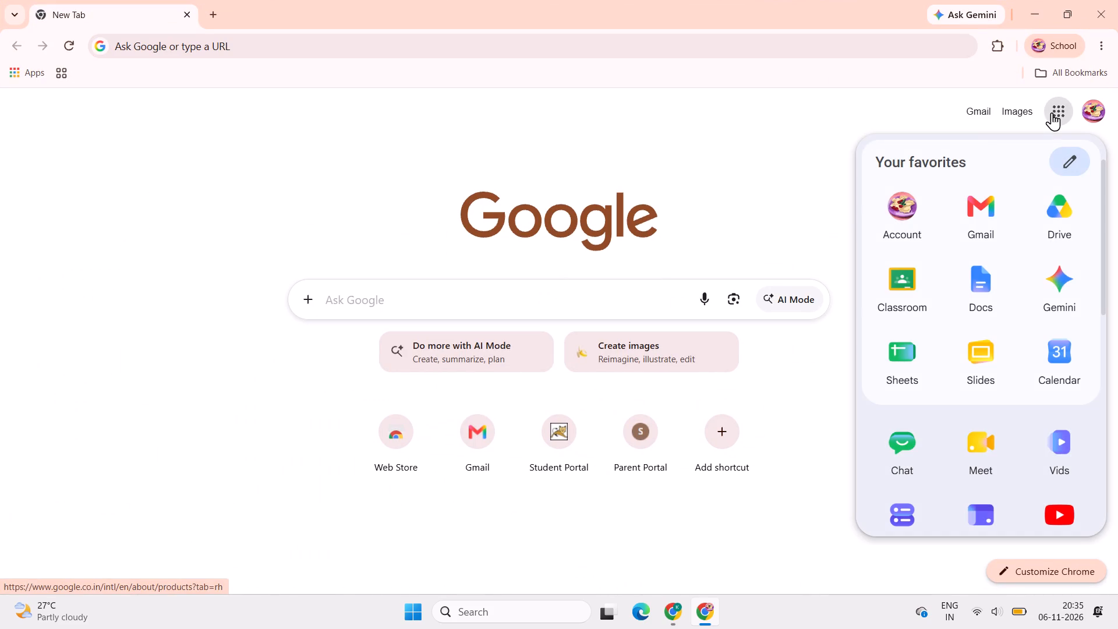
click(915, 272)
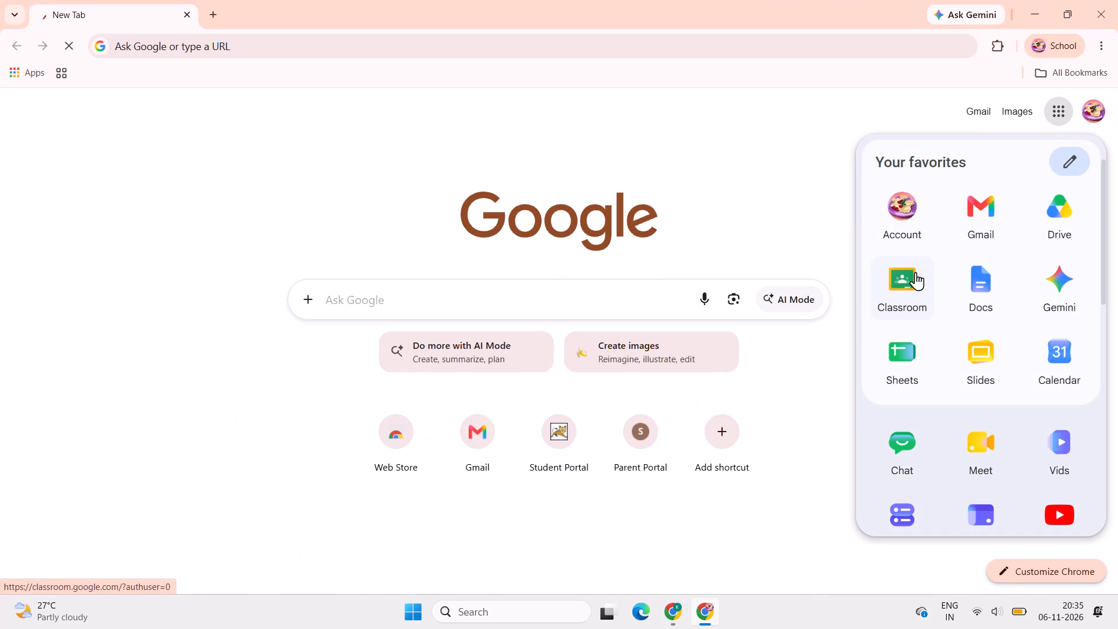
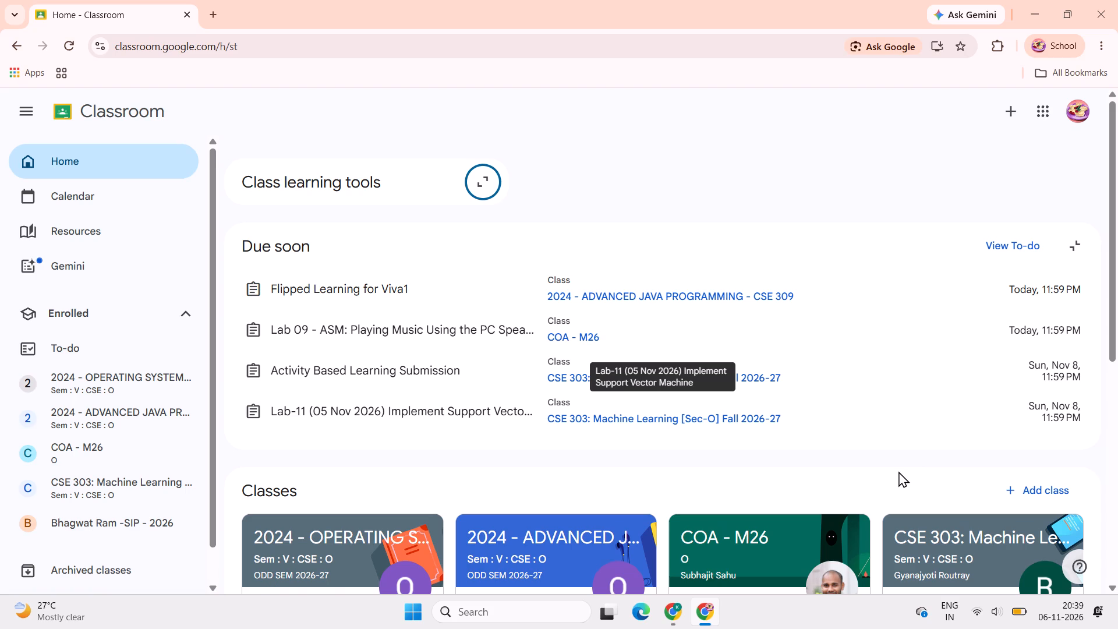
Open srmap_lab09-coa-m26.pdf from the assignment Lab 09 - ASM: Playing Music Using the PC Speaker in the COA - M26 class.
click(740, 354)
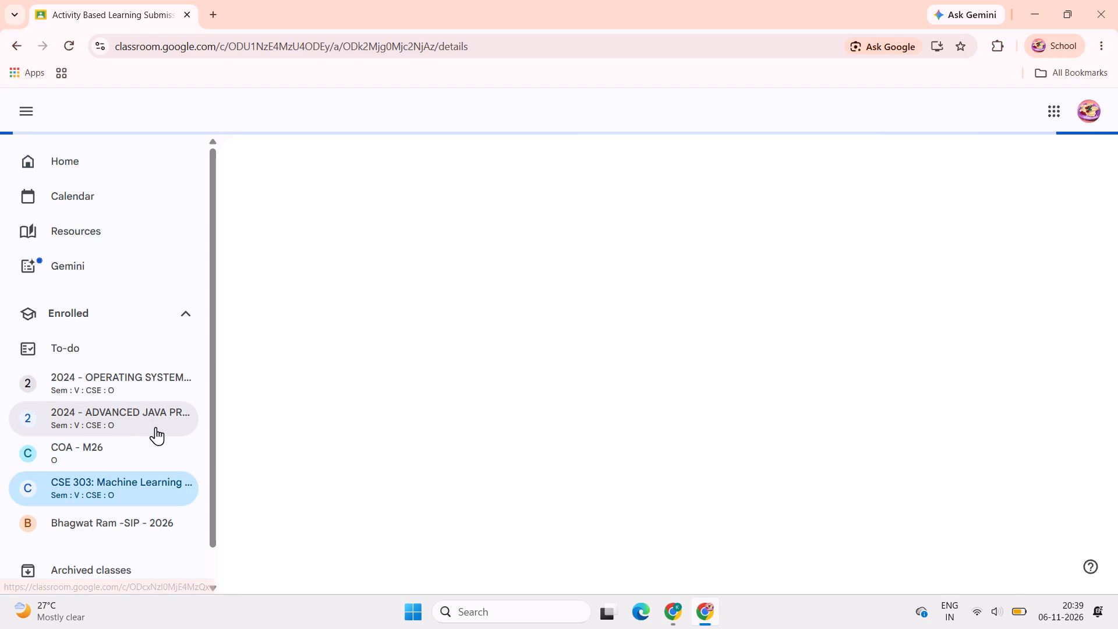
click(155, 455)
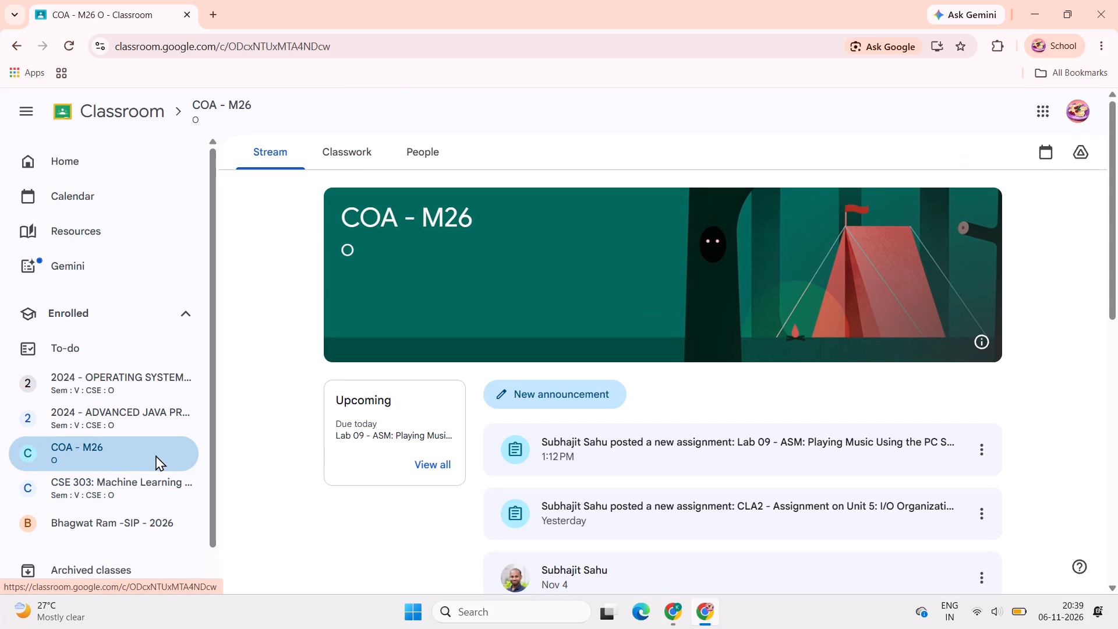
click(443, 458)
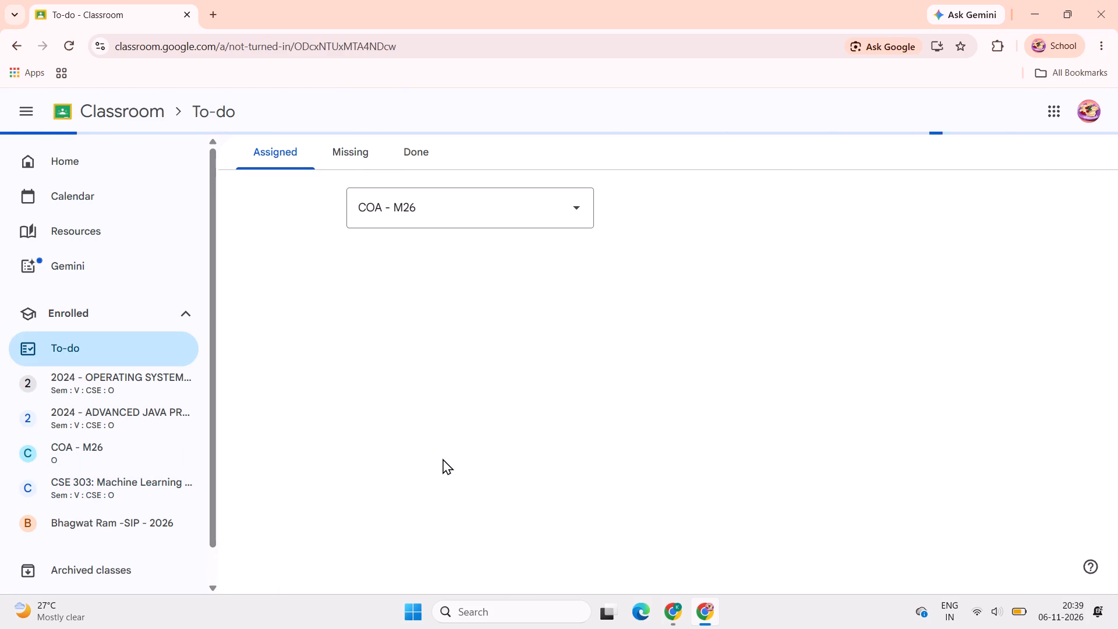
click(554, 619)
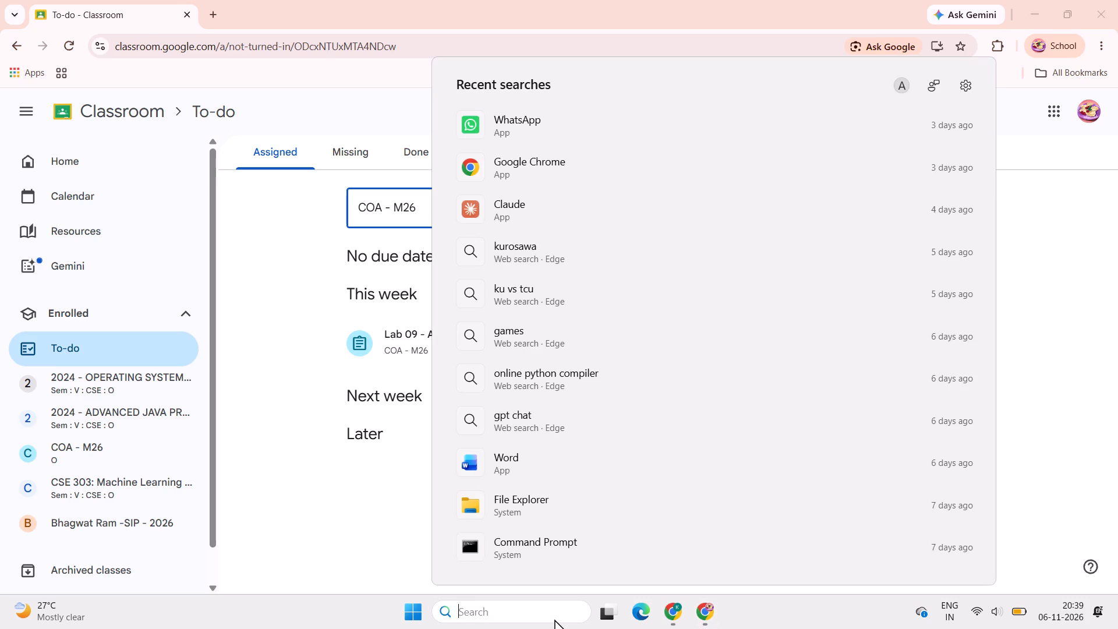
click(399, 354)
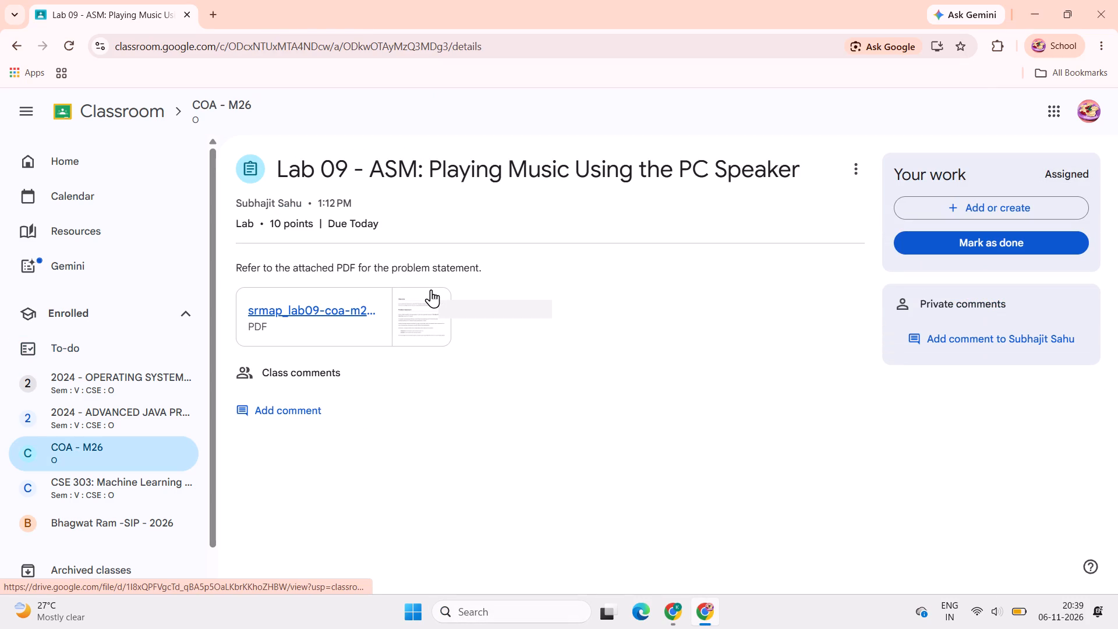
click(361, 307)
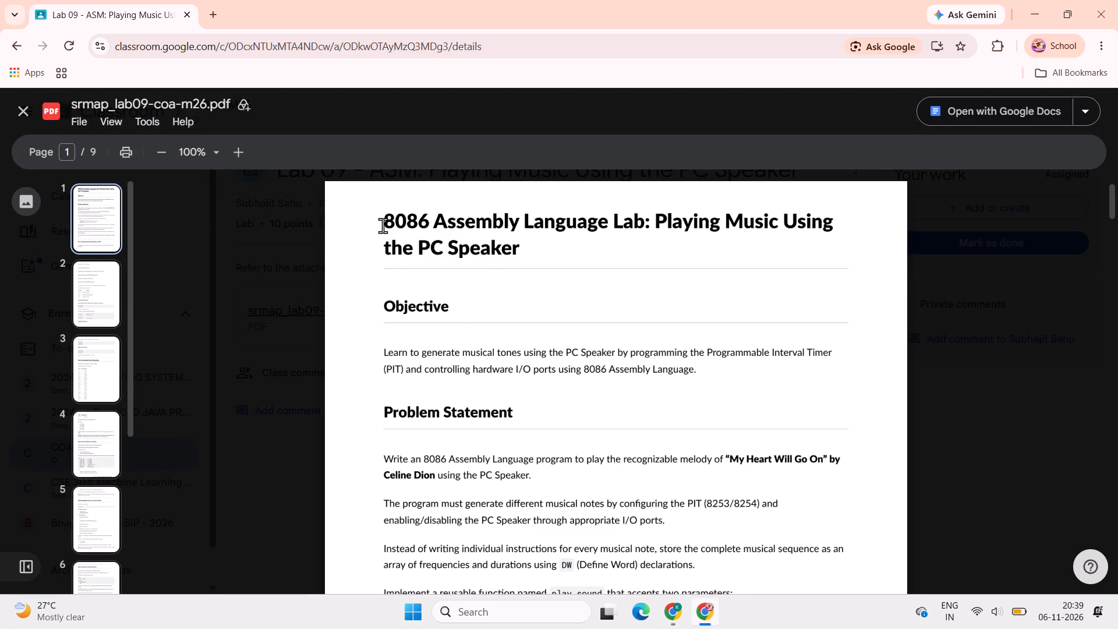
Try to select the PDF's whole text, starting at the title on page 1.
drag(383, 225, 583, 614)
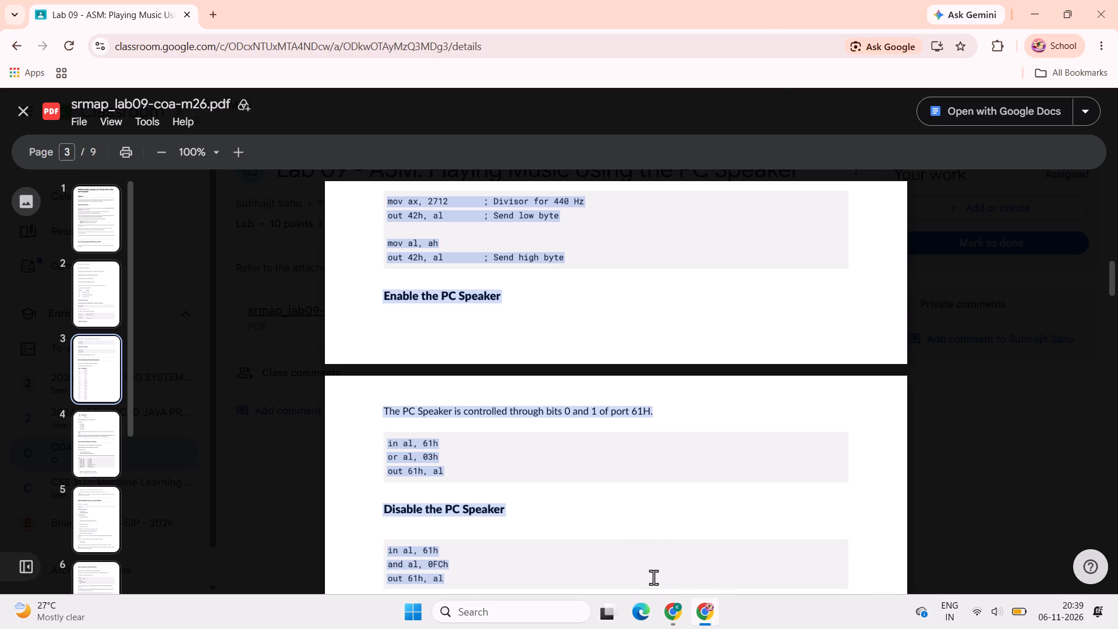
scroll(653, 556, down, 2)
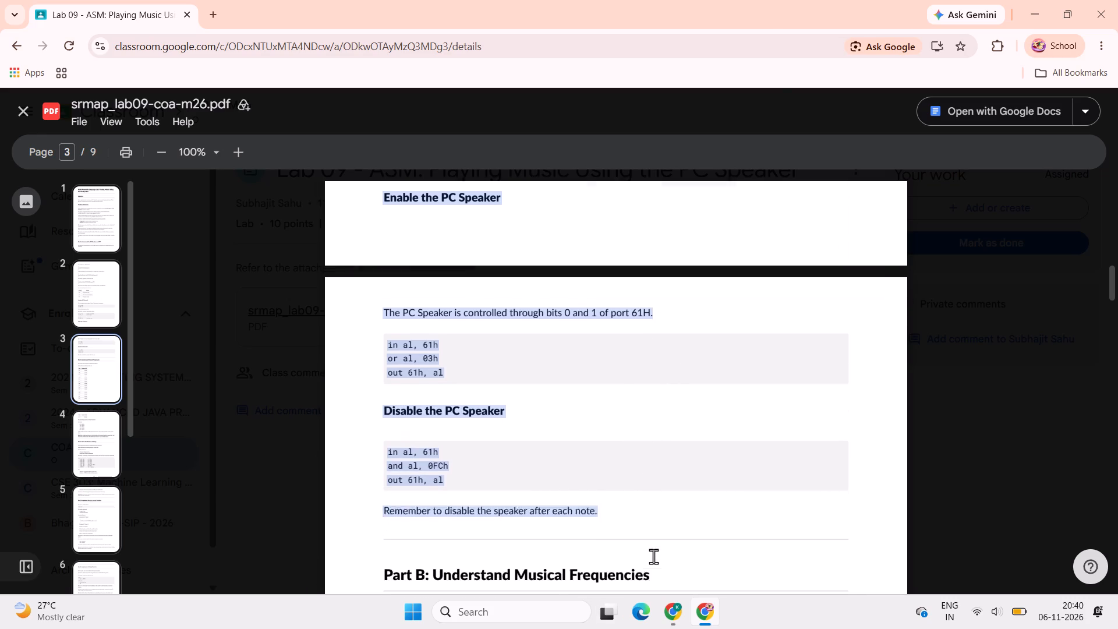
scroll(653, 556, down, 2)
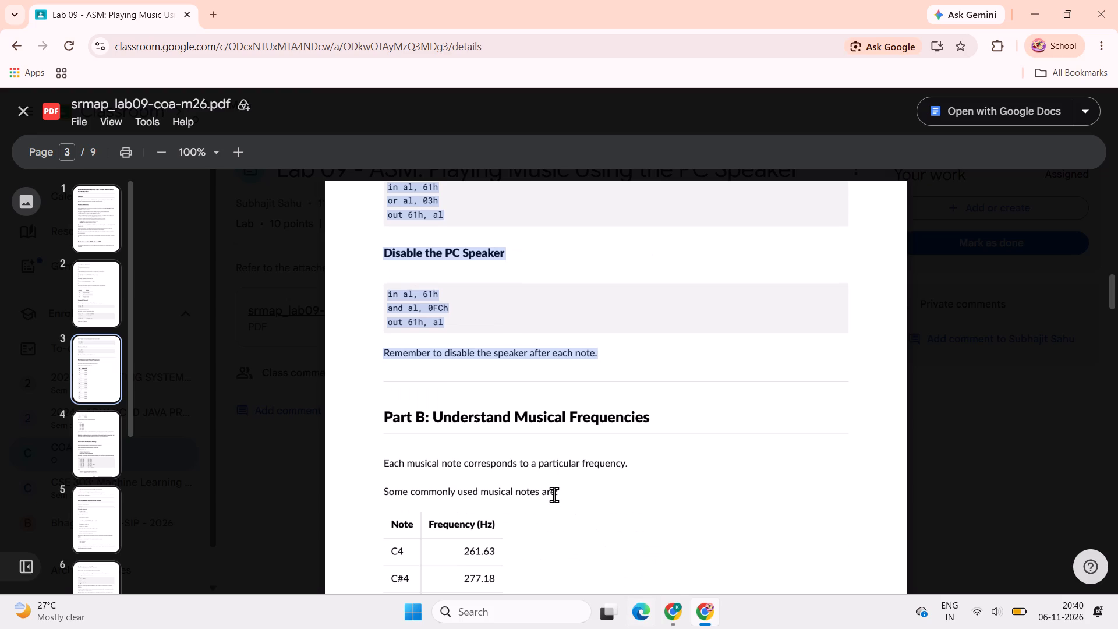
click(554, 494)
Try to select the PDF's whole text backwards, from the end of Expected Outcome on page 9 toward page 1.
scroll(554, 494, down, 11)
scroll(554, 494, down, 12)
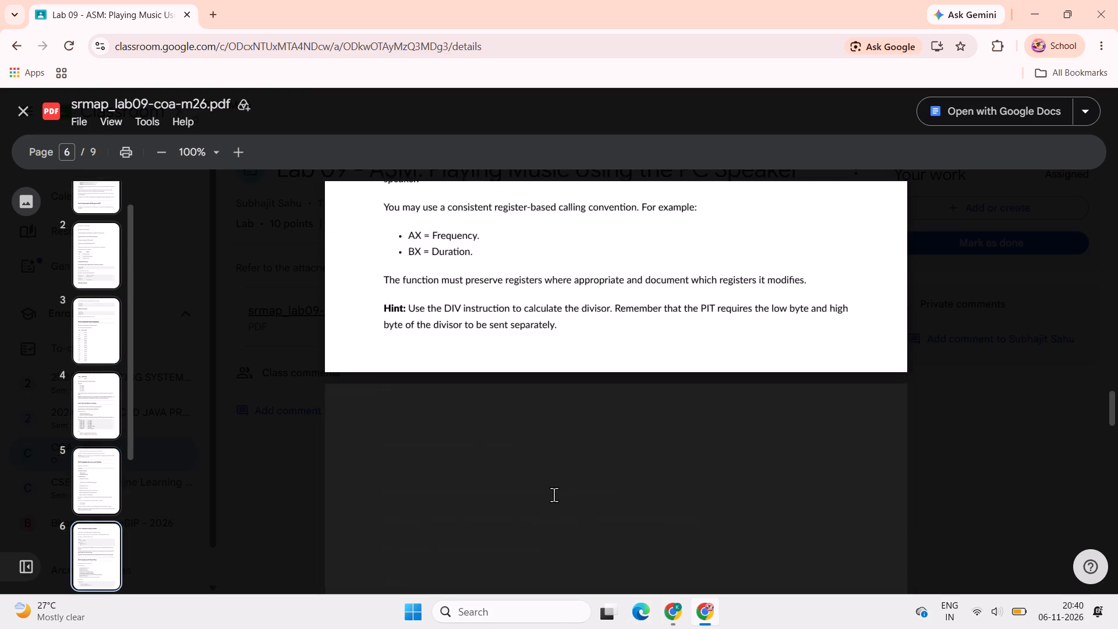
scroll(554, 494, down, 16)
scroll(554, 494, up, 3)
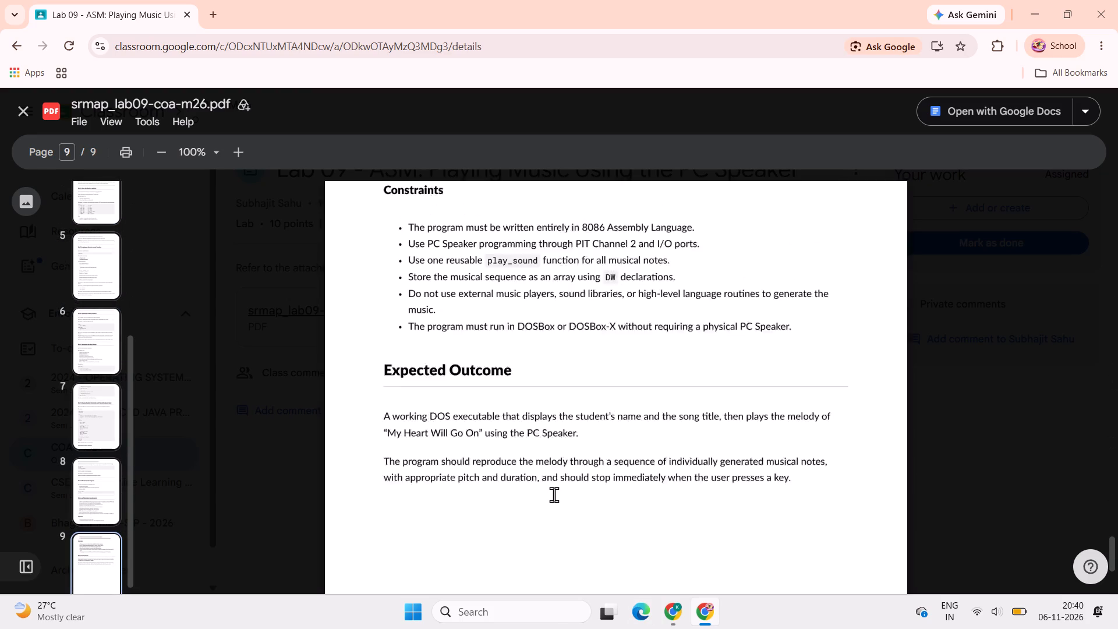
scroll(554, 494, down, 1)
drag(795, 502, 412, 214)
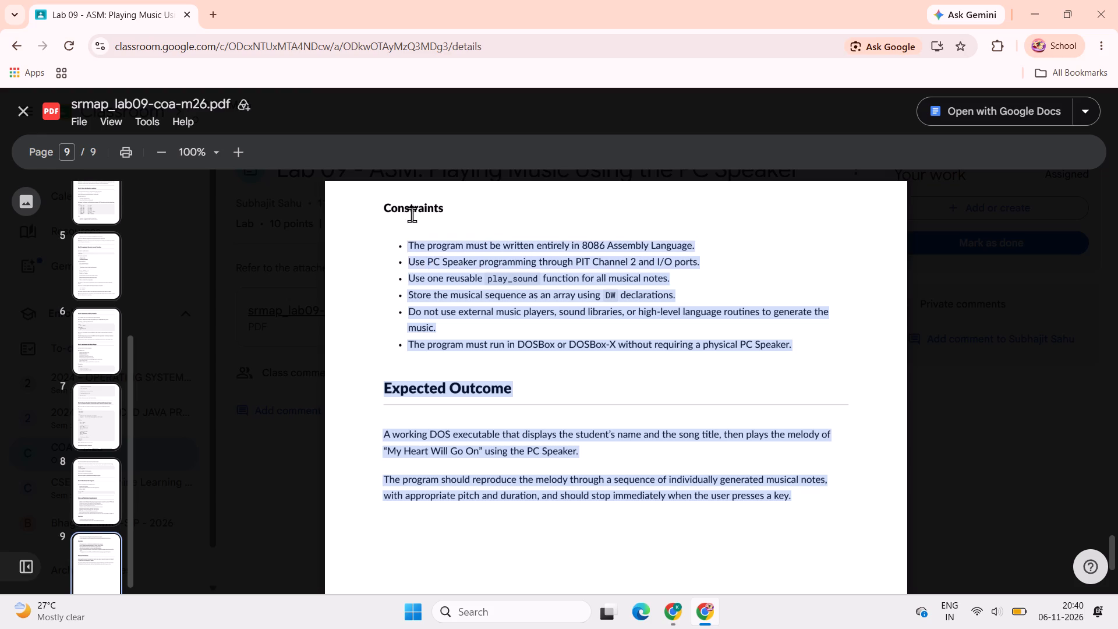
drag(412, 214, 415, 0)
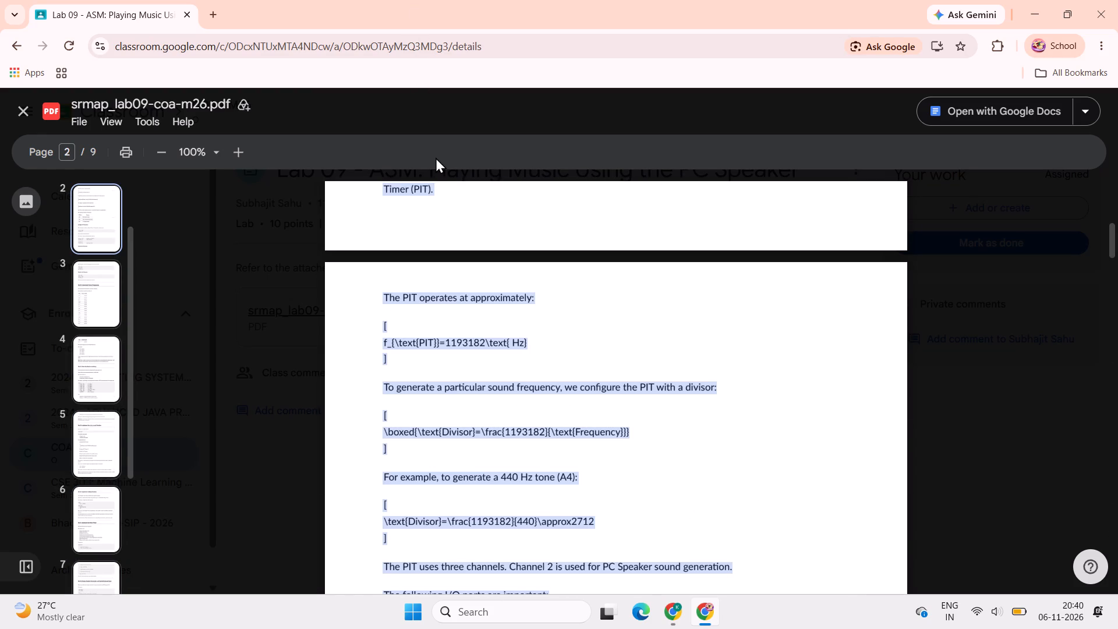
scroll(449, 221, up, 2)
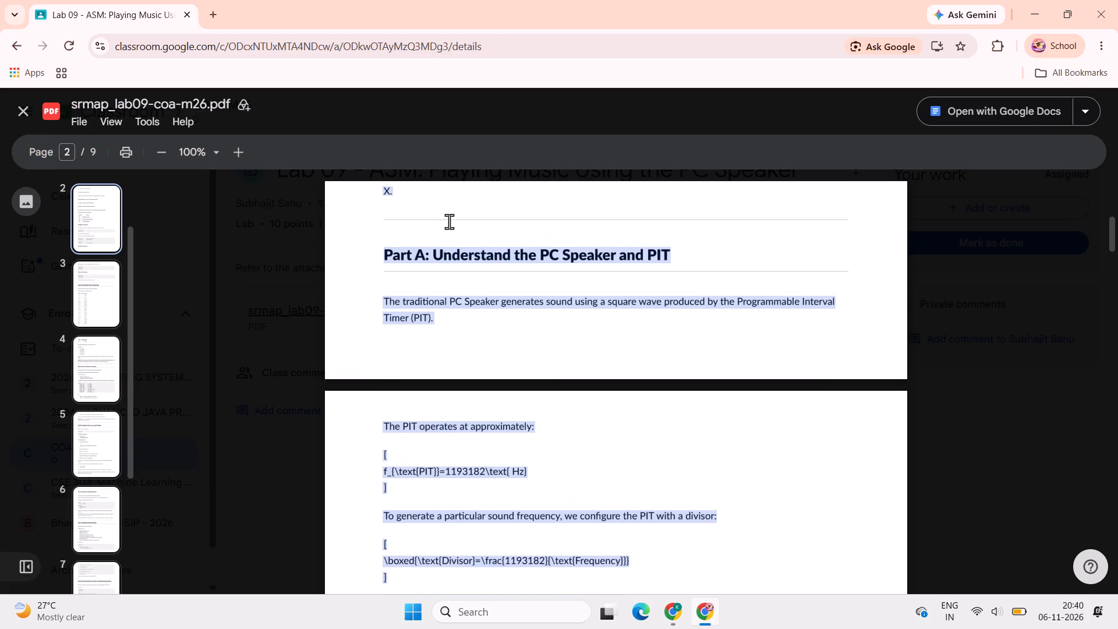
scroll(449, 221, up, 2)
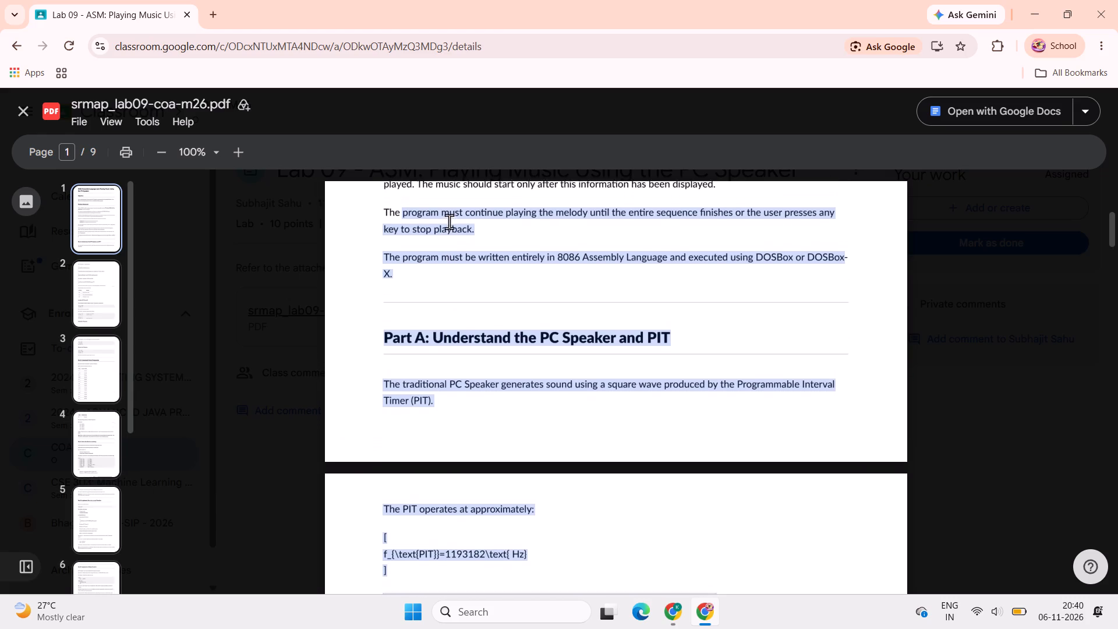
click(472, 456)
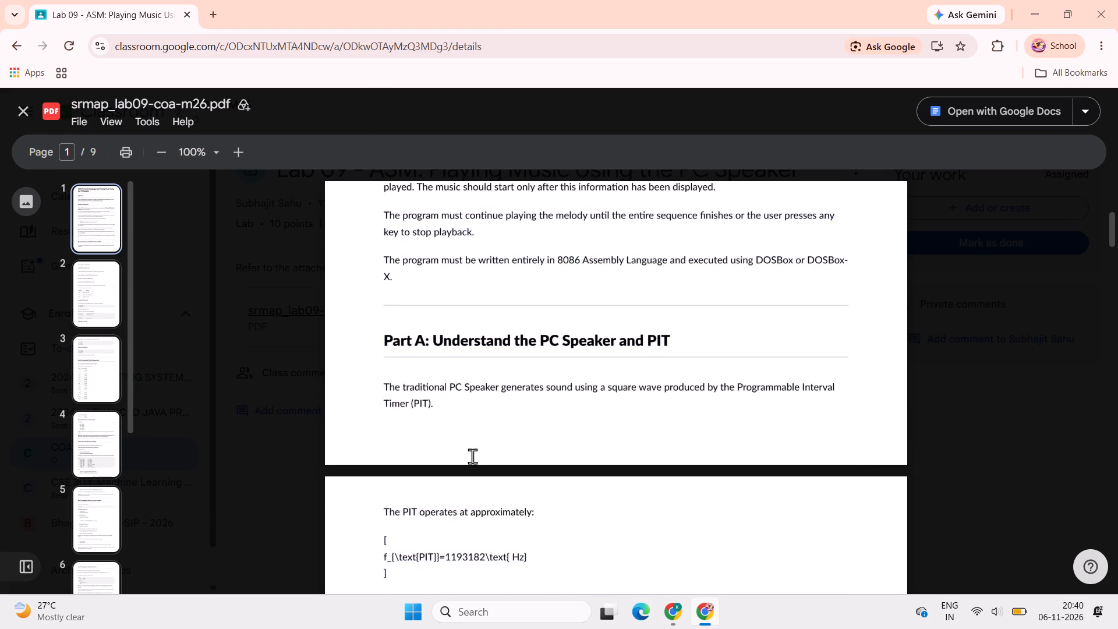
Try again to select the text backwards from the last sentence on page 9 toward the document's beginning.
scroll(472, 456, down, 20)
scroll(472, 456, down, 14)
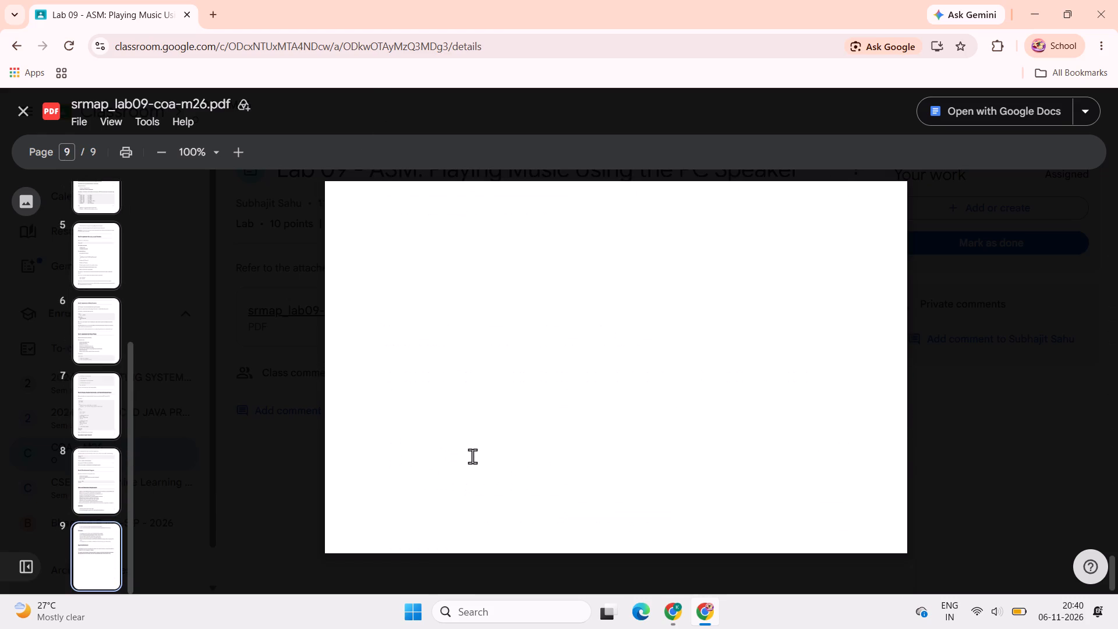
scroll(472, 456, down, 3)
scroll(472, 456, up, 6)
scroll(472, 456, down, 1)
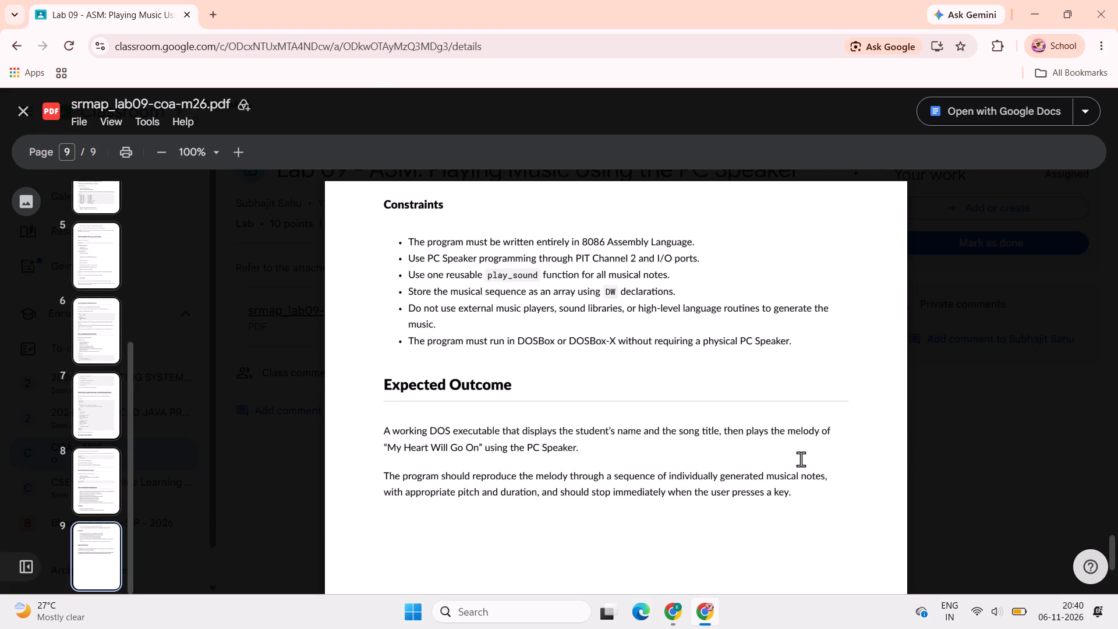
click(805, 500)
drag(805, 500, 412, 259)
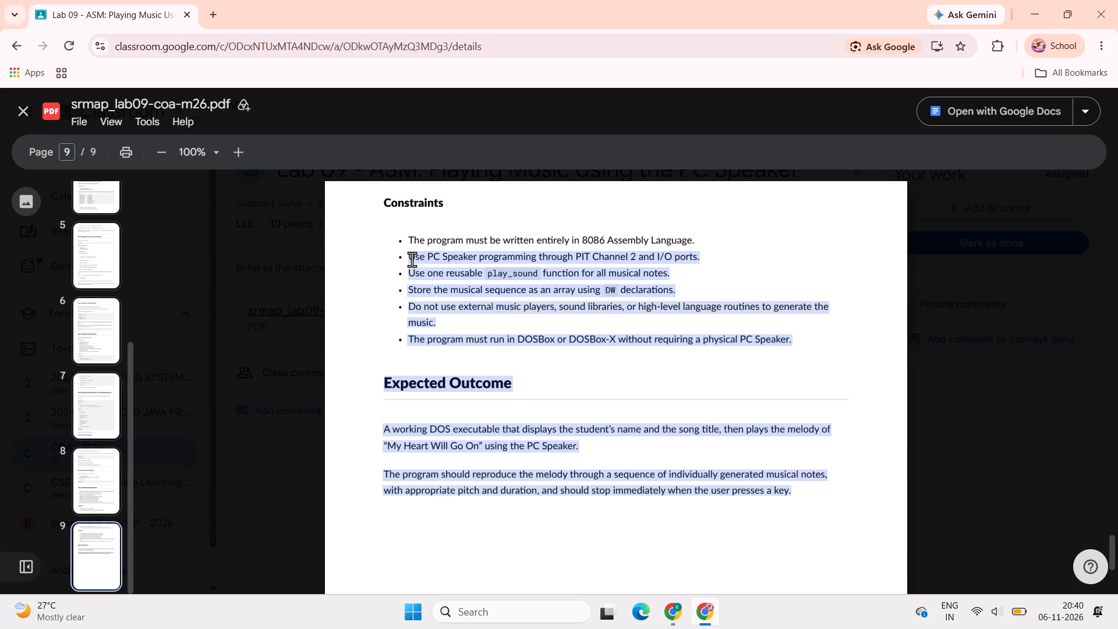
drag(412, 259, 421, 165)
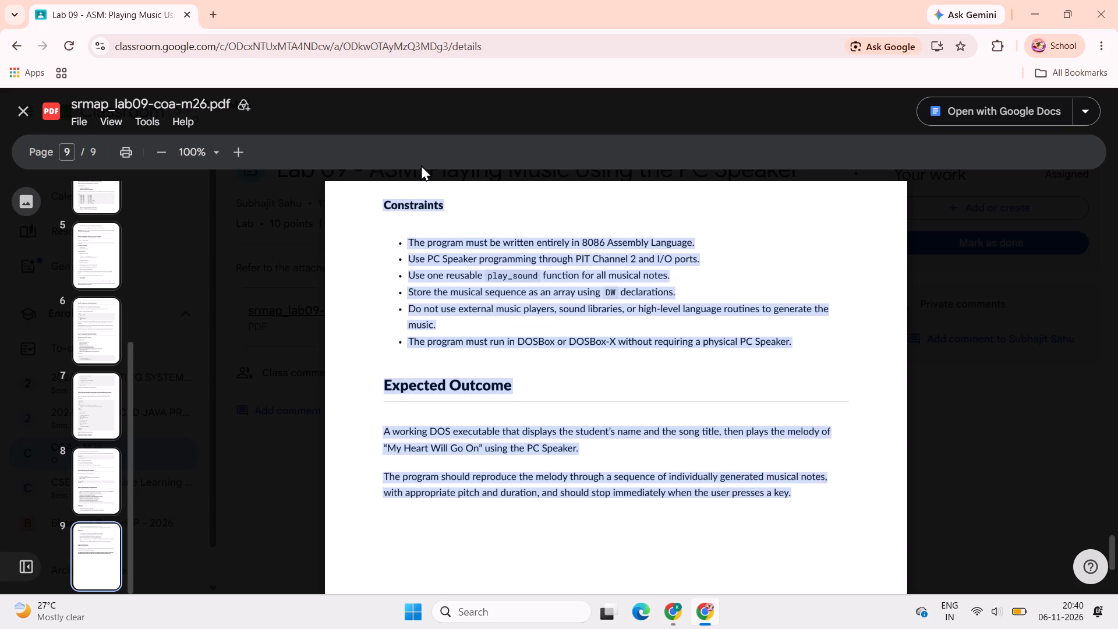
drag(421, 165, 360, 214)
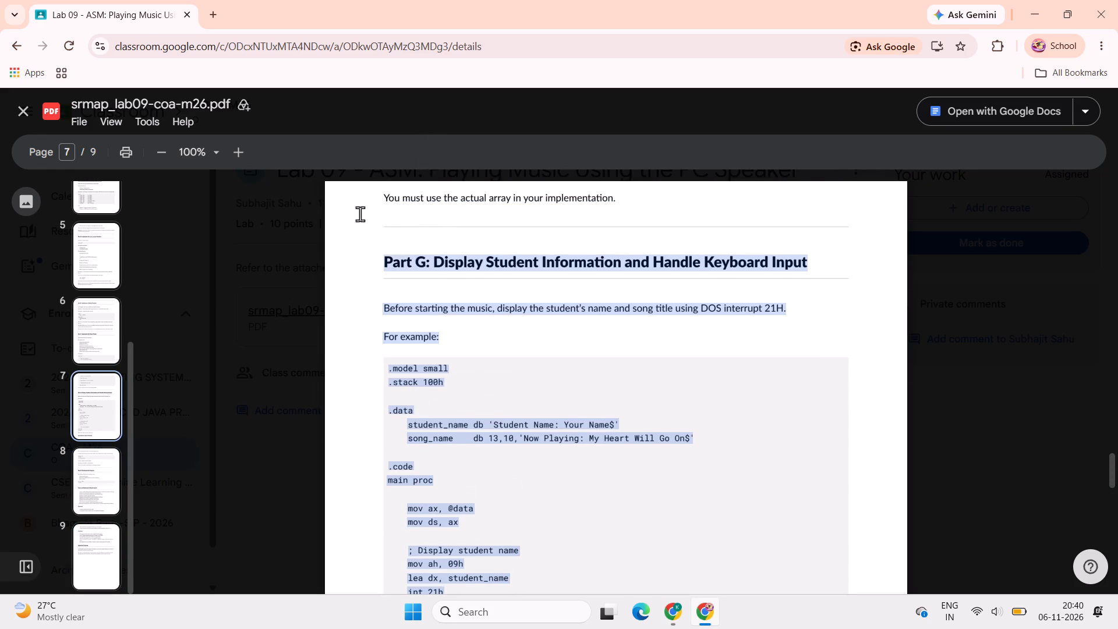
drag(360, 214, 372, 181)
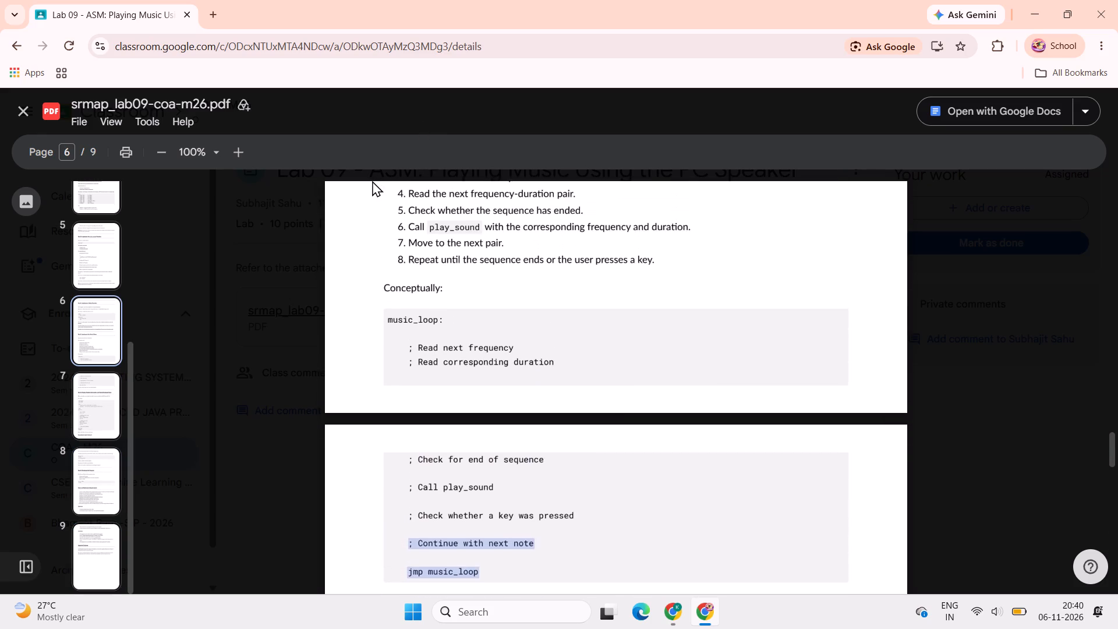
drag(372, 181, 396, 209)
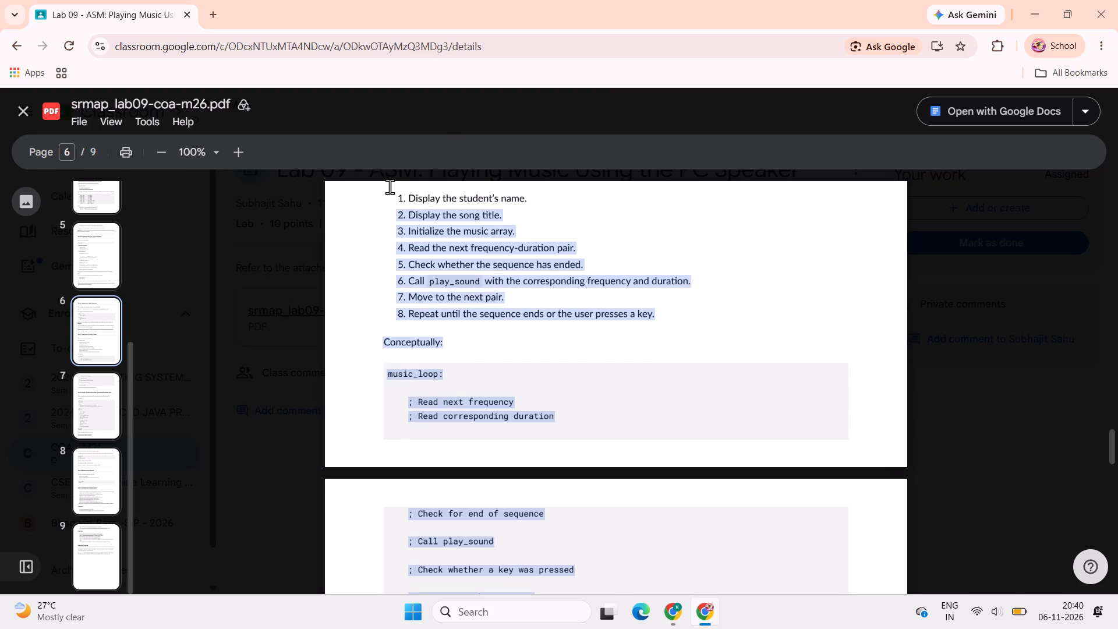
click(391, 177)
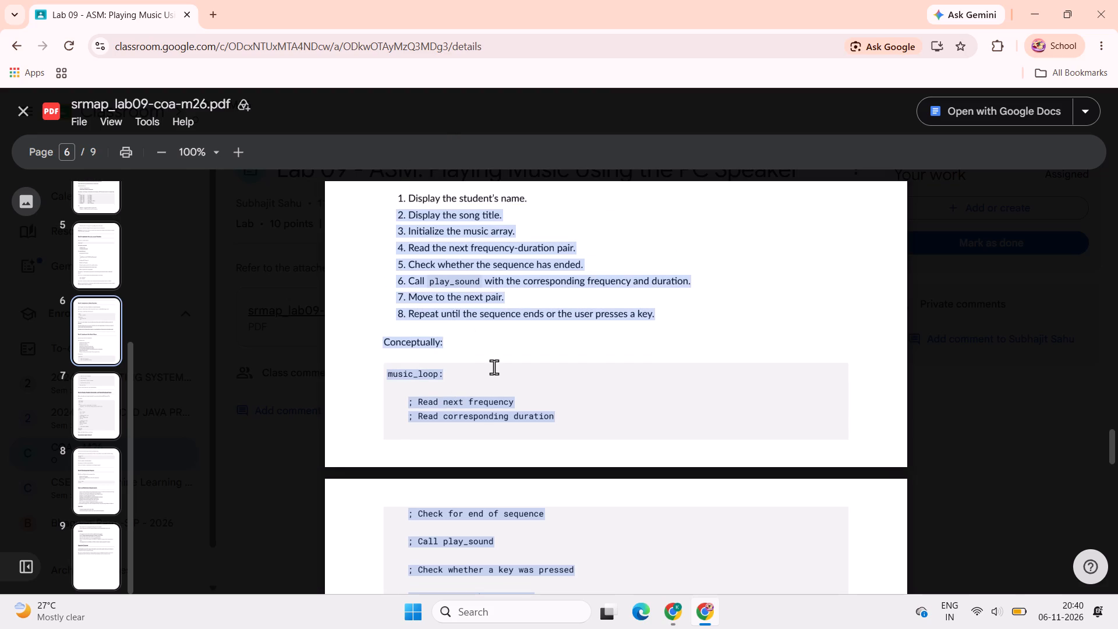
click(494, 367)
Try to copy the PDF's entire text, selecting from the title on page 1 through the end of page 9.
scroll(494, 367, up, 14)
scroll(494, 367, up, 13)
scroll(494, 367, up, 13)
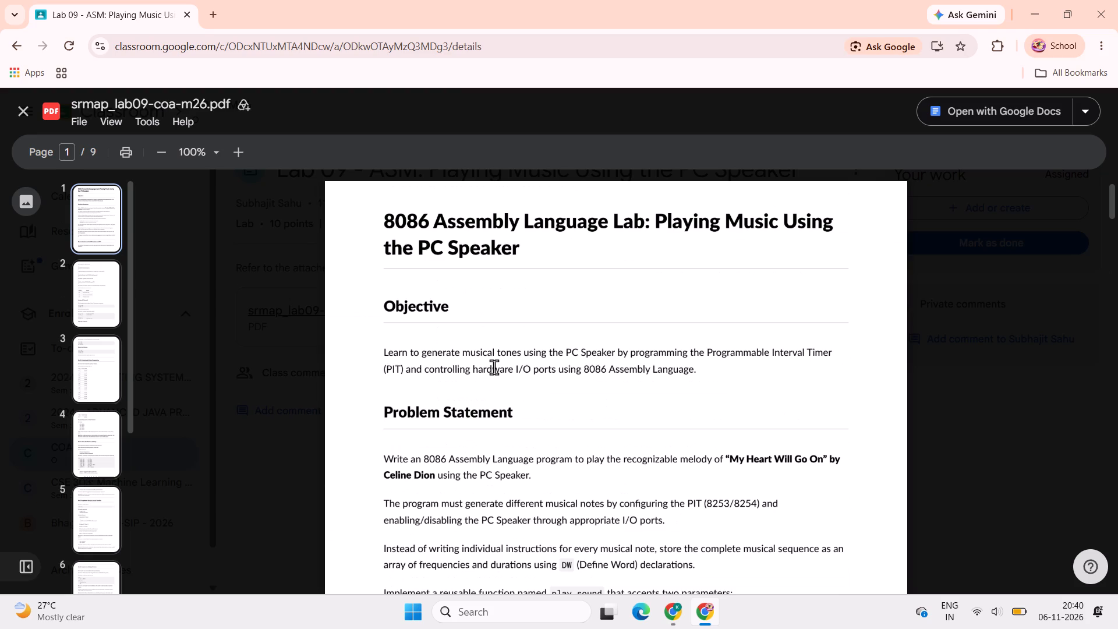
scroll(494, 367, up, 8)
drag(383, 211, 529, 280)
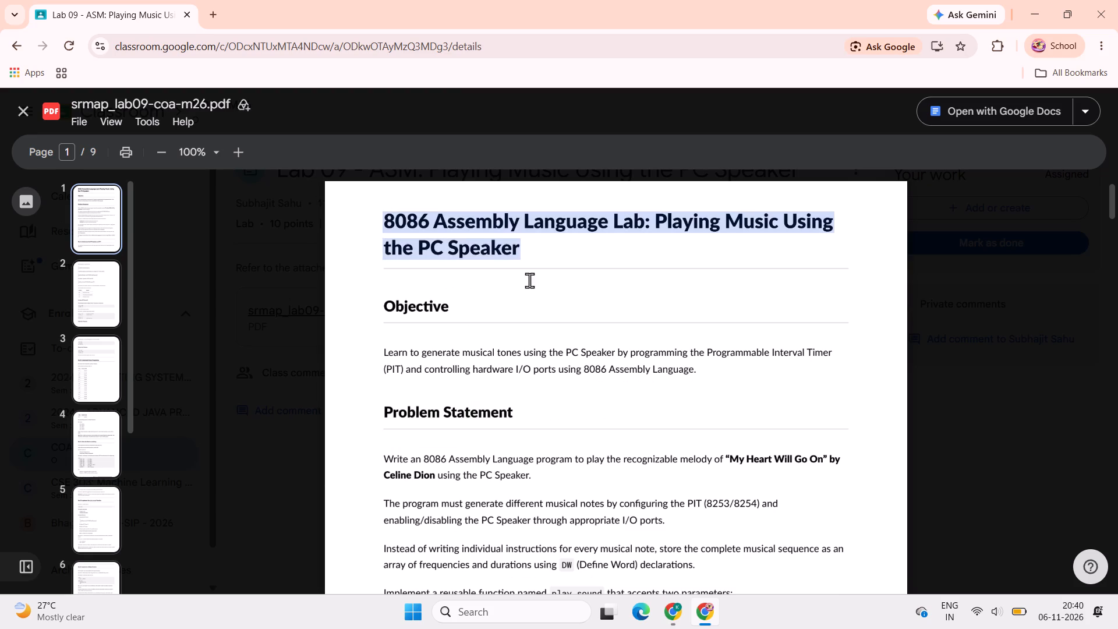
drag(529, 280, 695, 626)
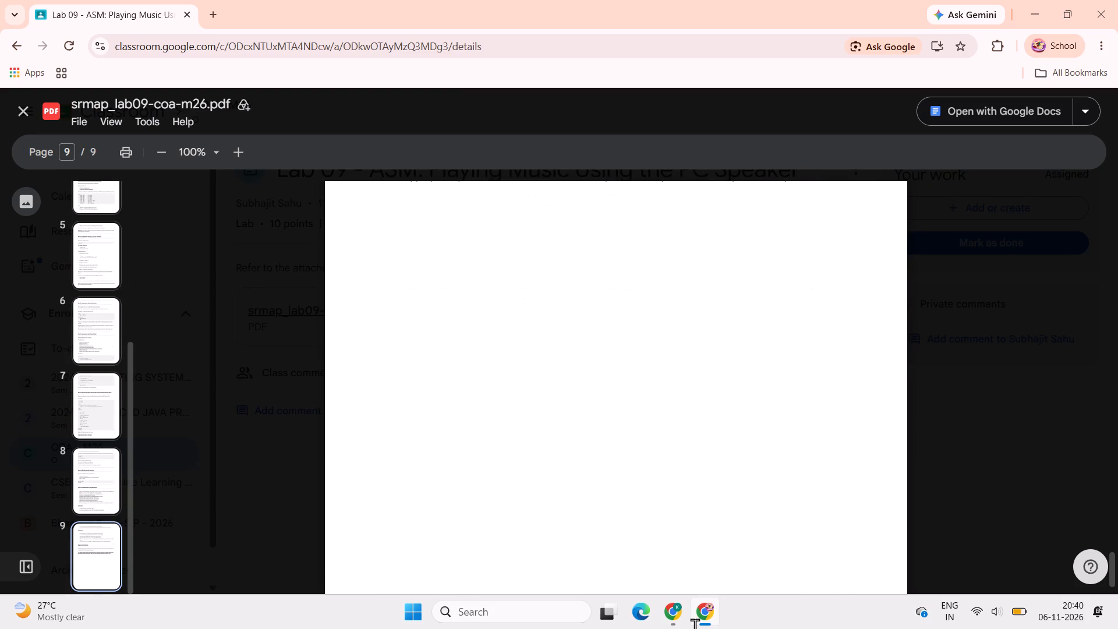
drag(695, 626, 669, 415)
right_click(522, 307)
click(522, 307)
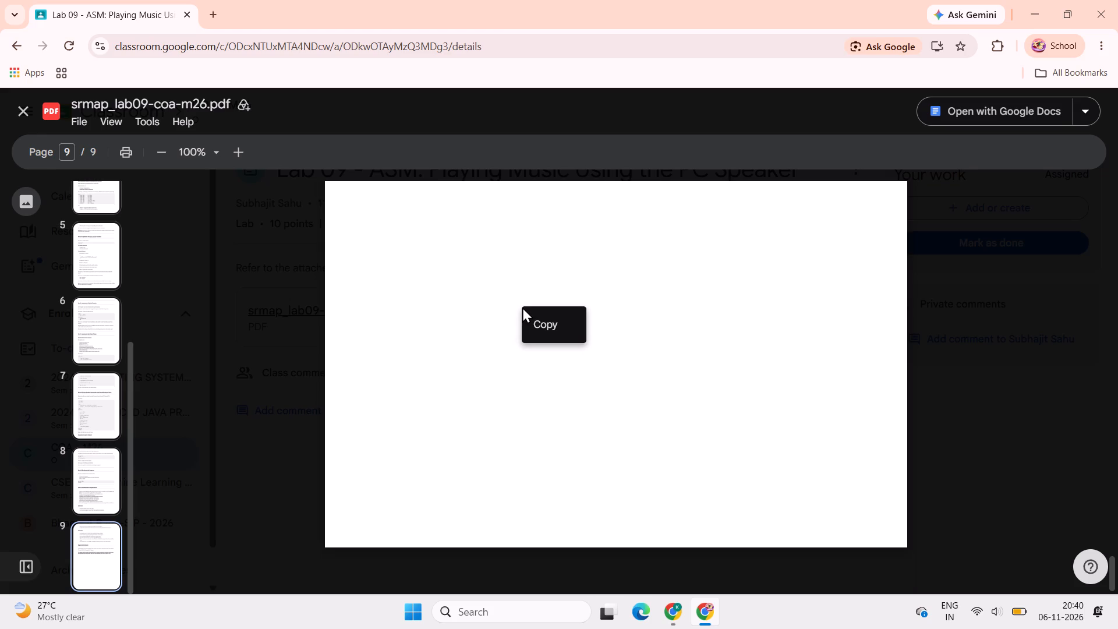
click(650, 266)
Look back through the lab PDF from the end of page 9 up to the Problem Statement on page 1.
scroll(650, 266, up, 6)
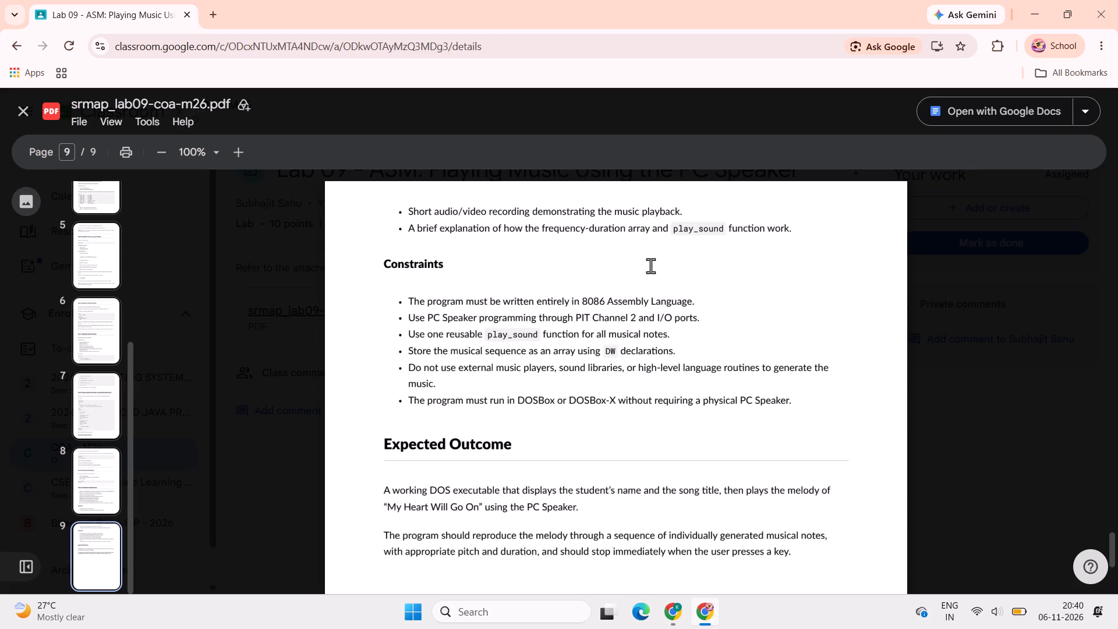
scroll(650, 266, up, 15)
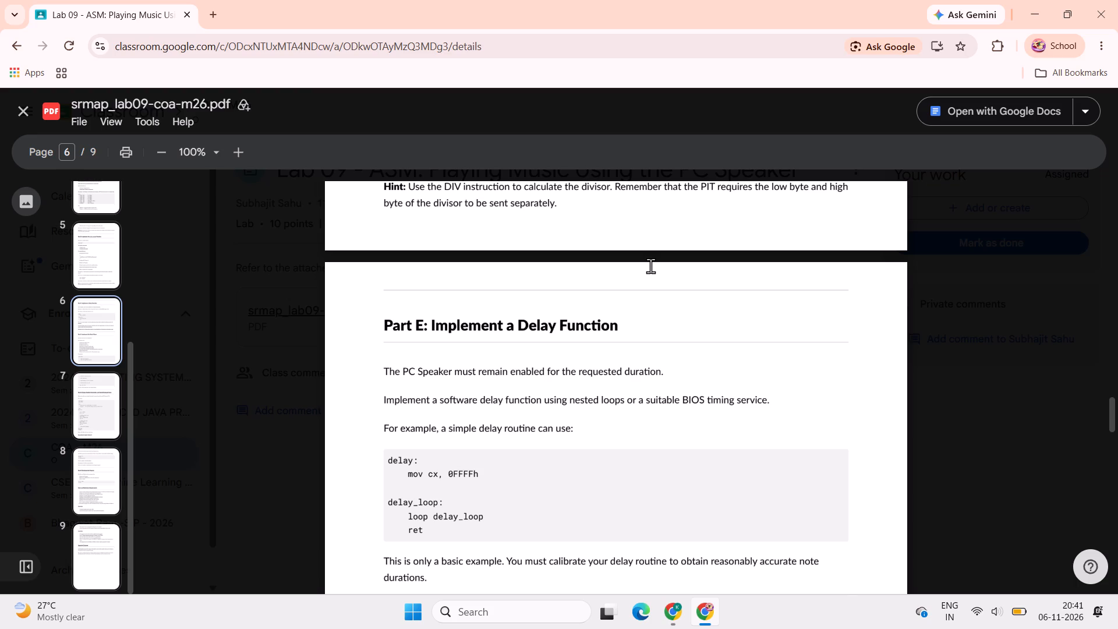
scroll(650, 266, up, 14)
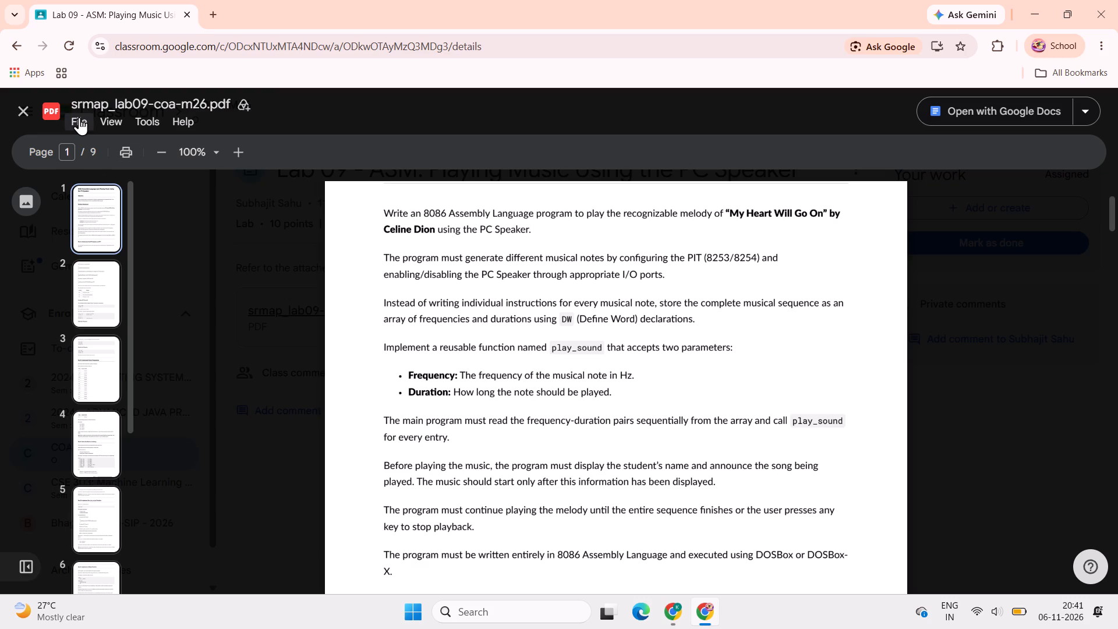
Open the lab PDF's printable version and save it to the Downloads folder as srmap_lab09-coa-m26.
click(79, 117)
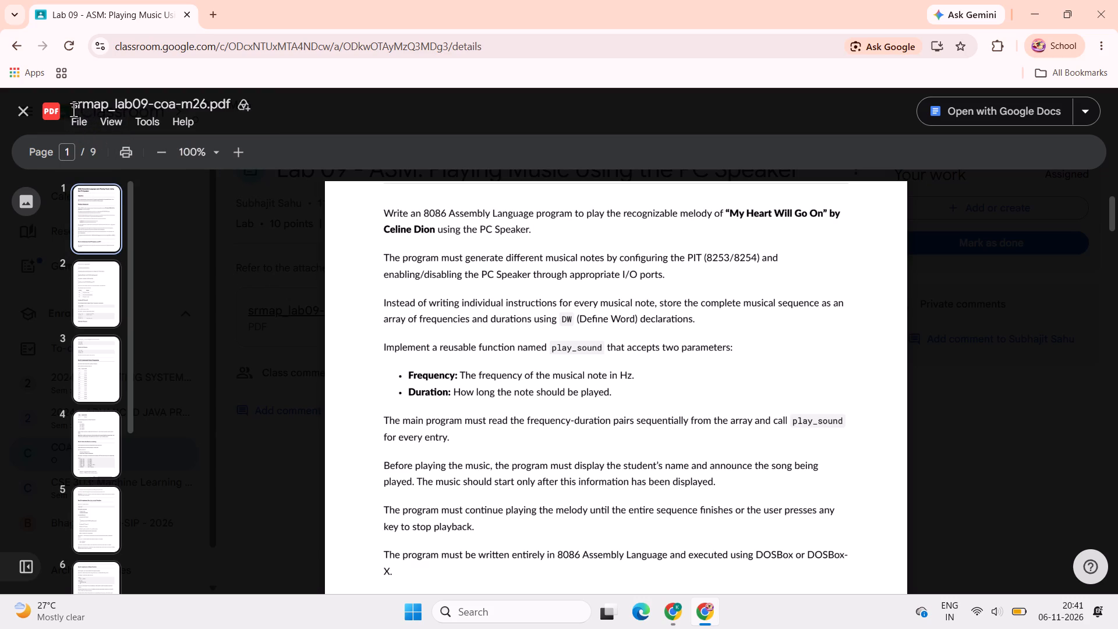
click(78, 119)
click(74, 122)
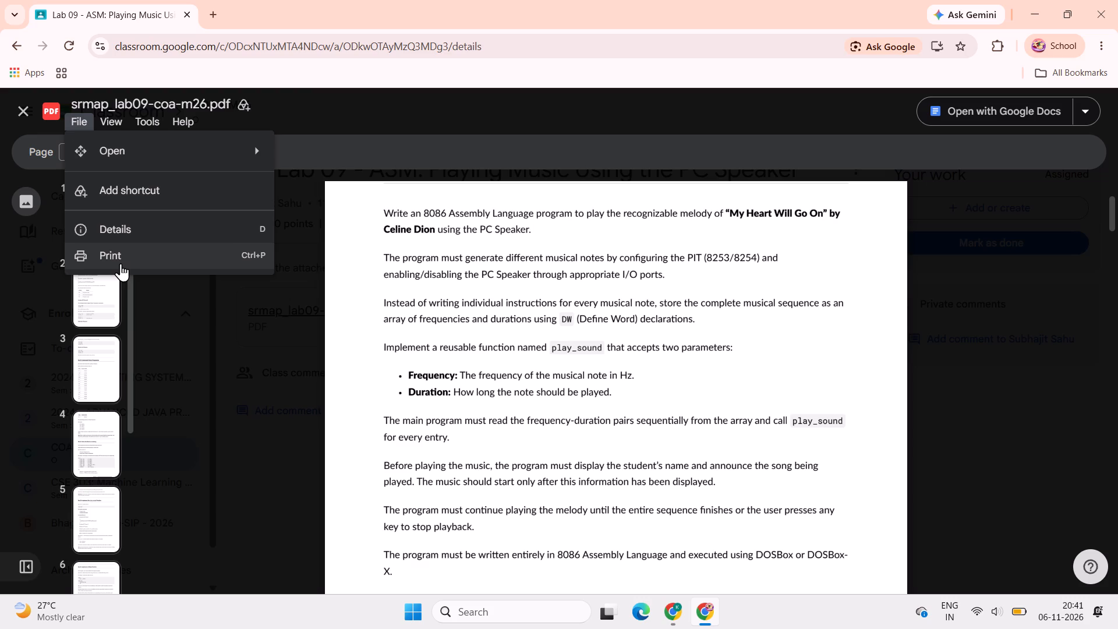
click(121, 263)
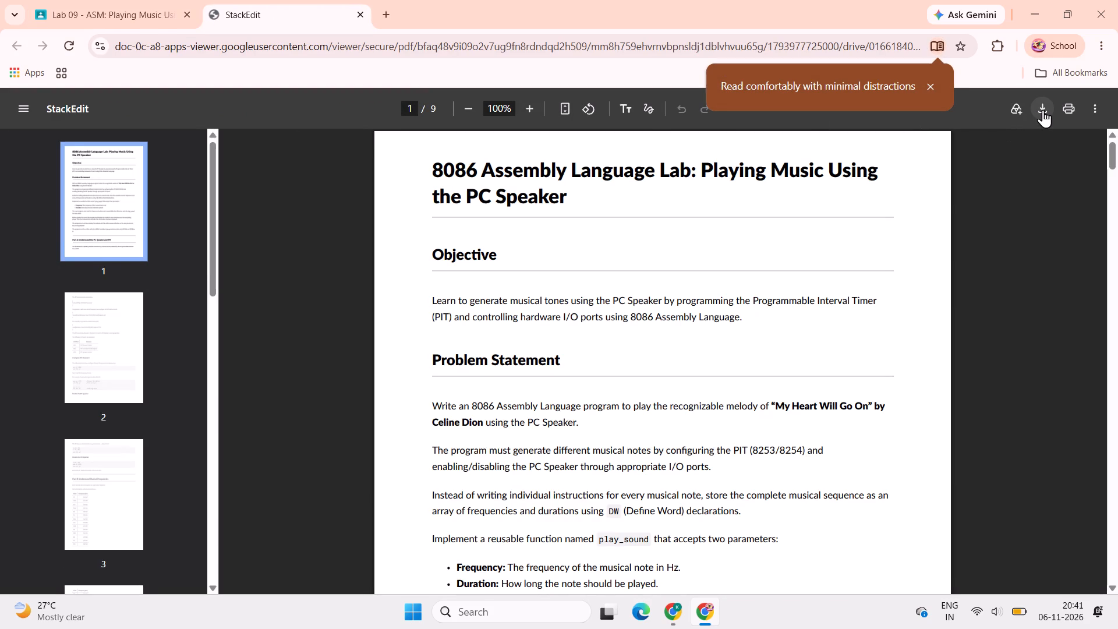
click(1043, 109)
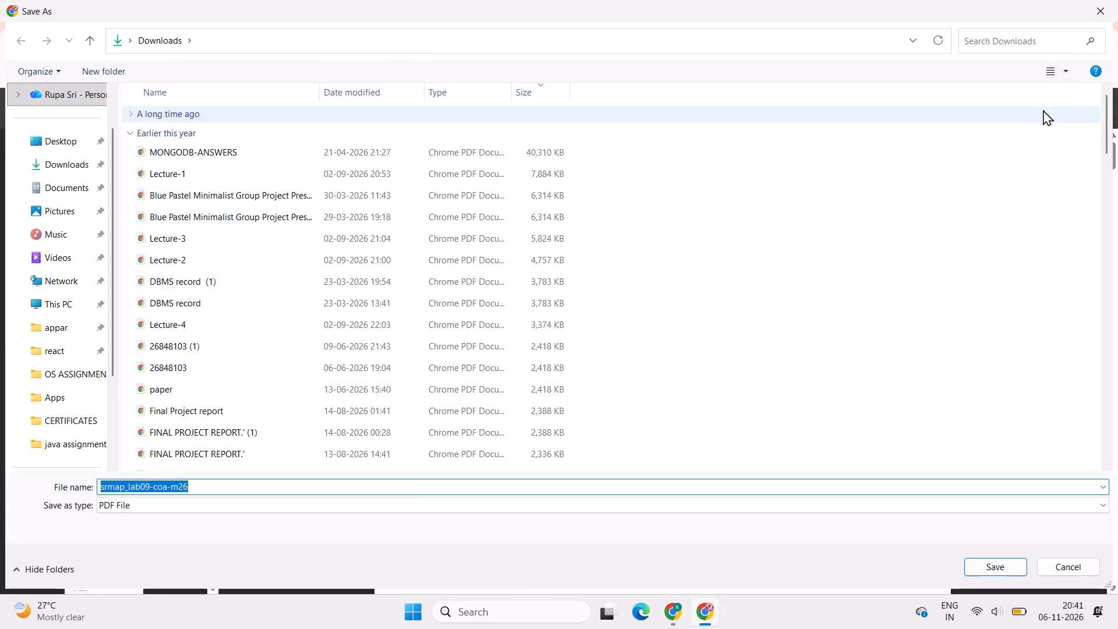
click(68, 172)
click(1006, 570)
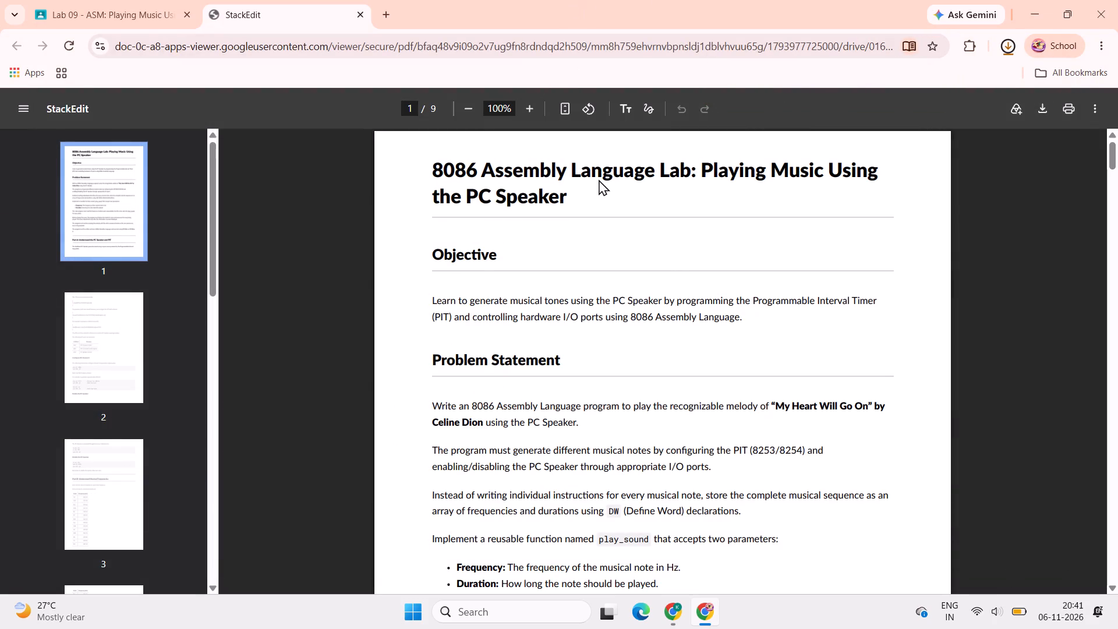
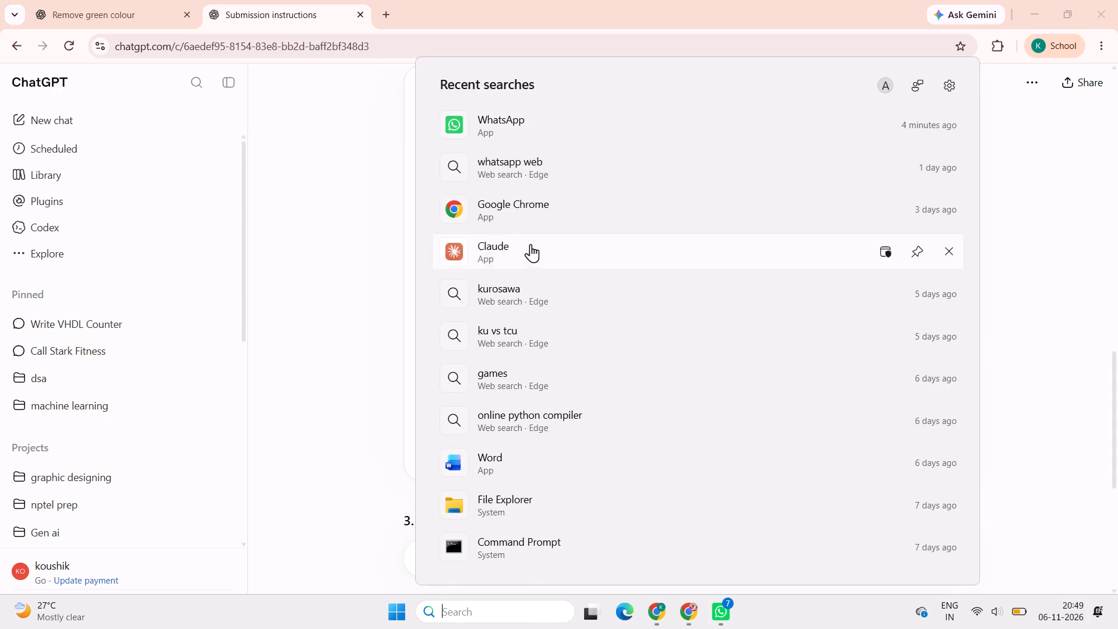
Open Word from the recent searches.
click(538, 460)
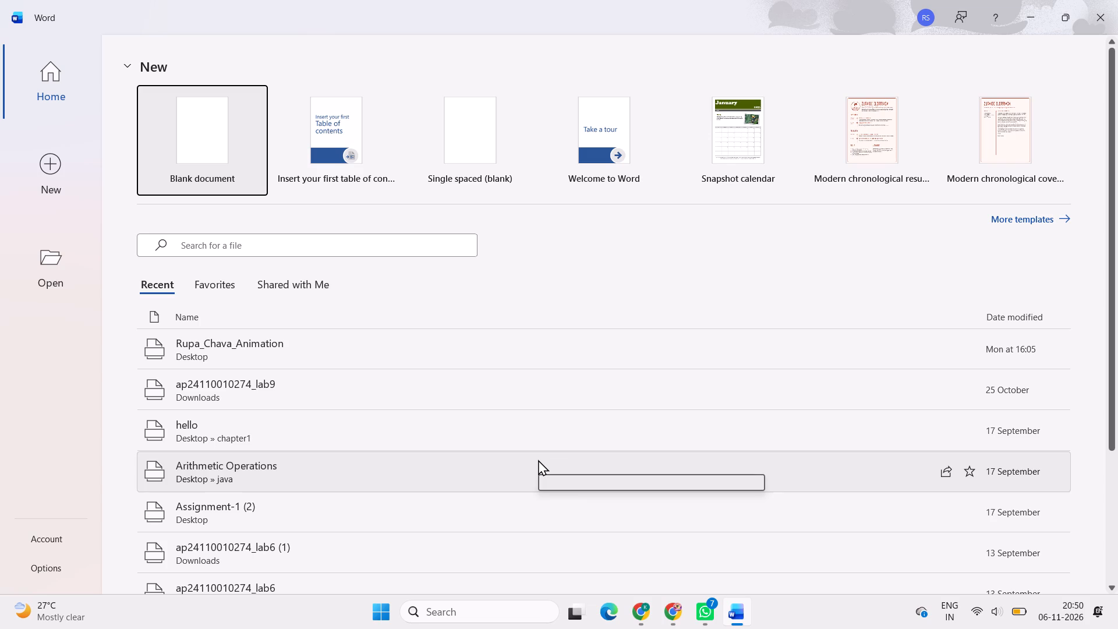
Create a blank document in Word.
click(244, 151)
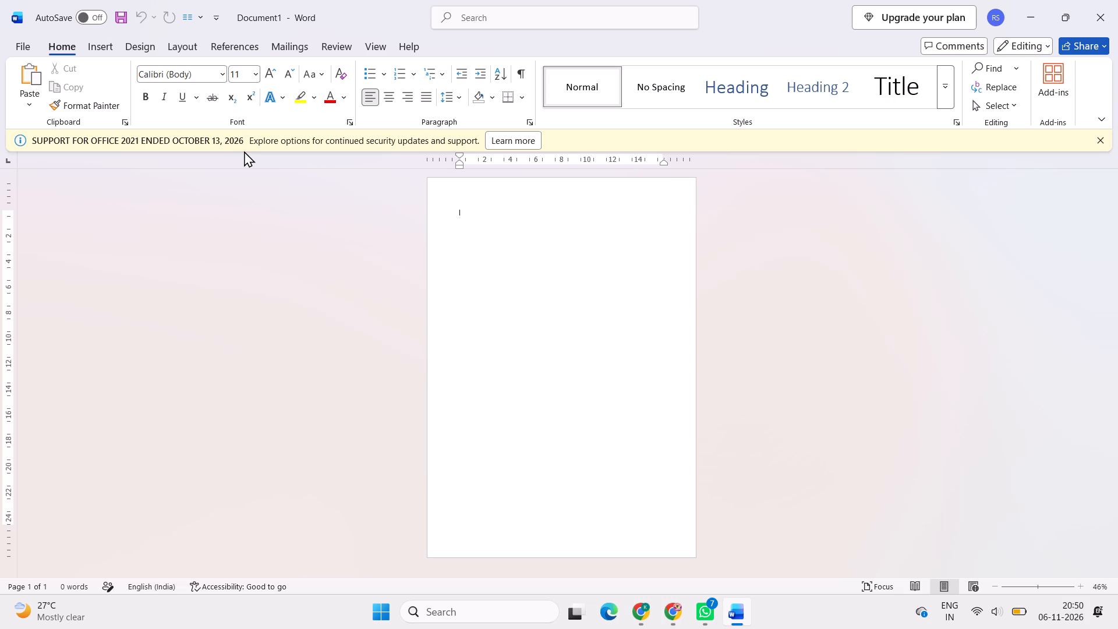
View the support information page about the end of Office 2021 support and close it.
click(516, 139)
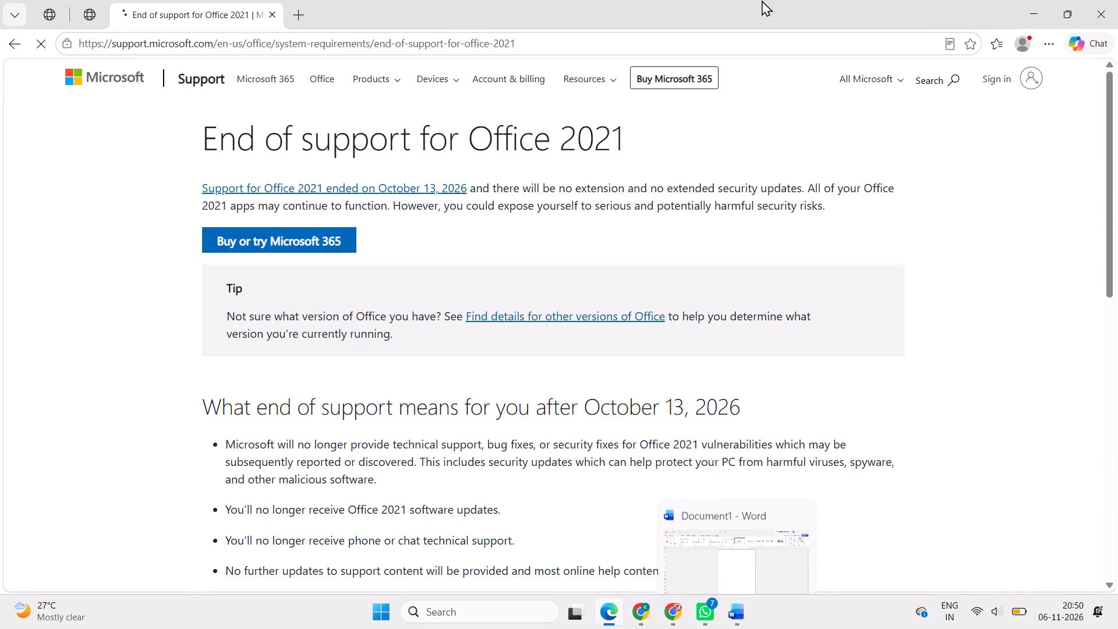
click(1102, 4)
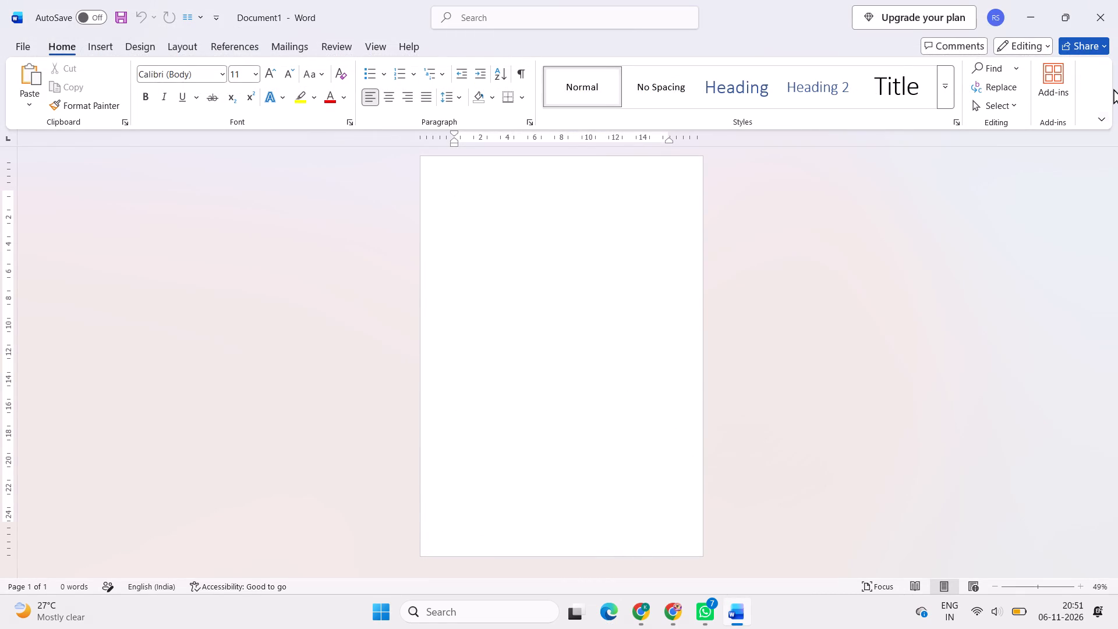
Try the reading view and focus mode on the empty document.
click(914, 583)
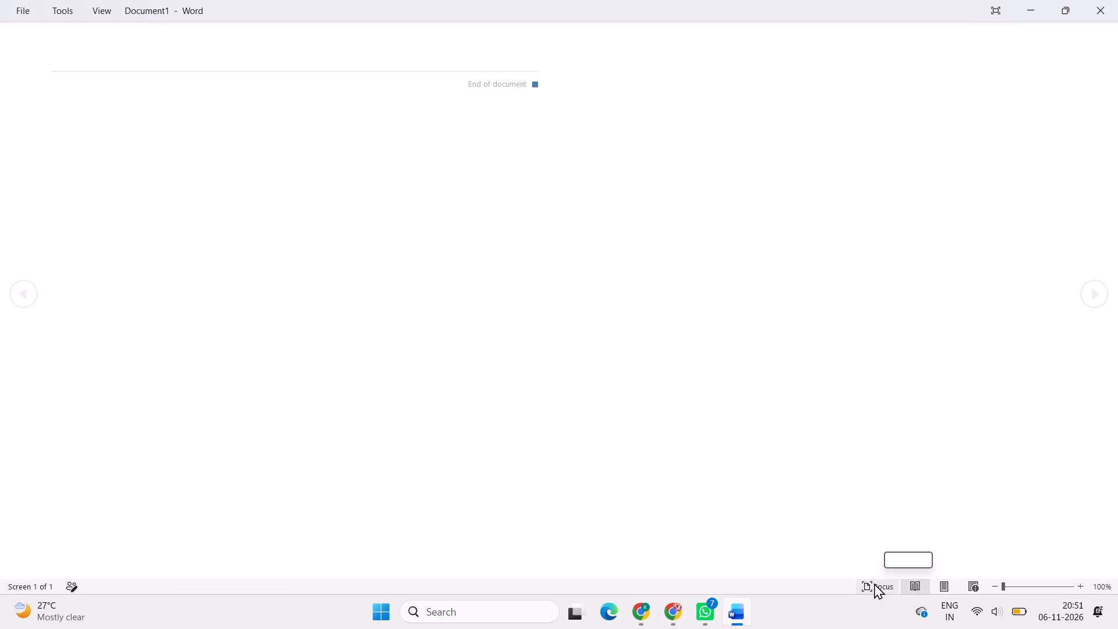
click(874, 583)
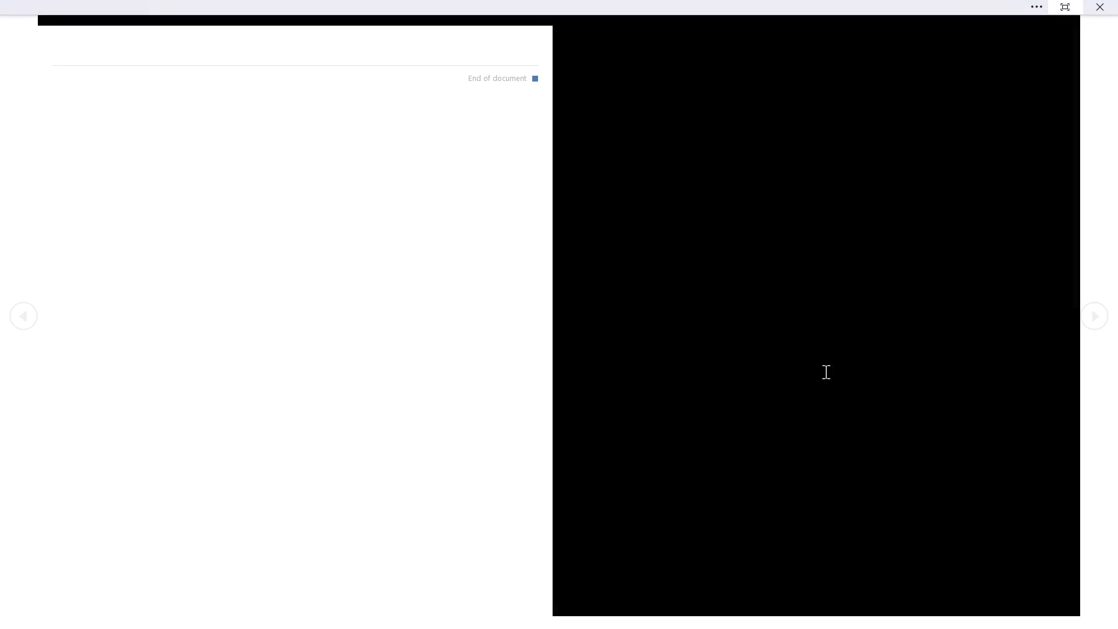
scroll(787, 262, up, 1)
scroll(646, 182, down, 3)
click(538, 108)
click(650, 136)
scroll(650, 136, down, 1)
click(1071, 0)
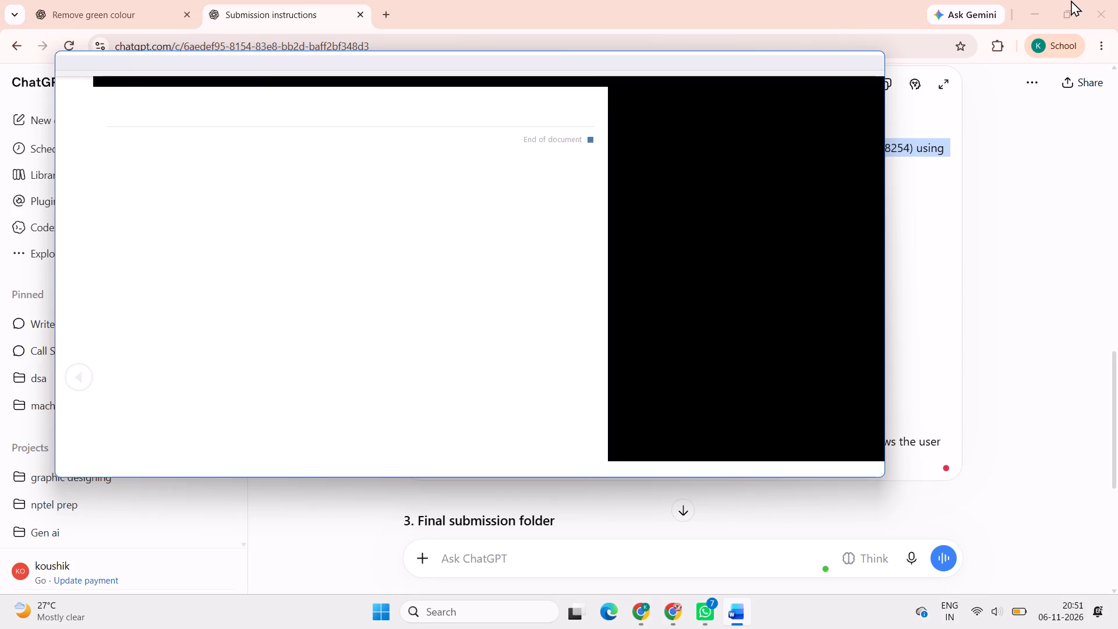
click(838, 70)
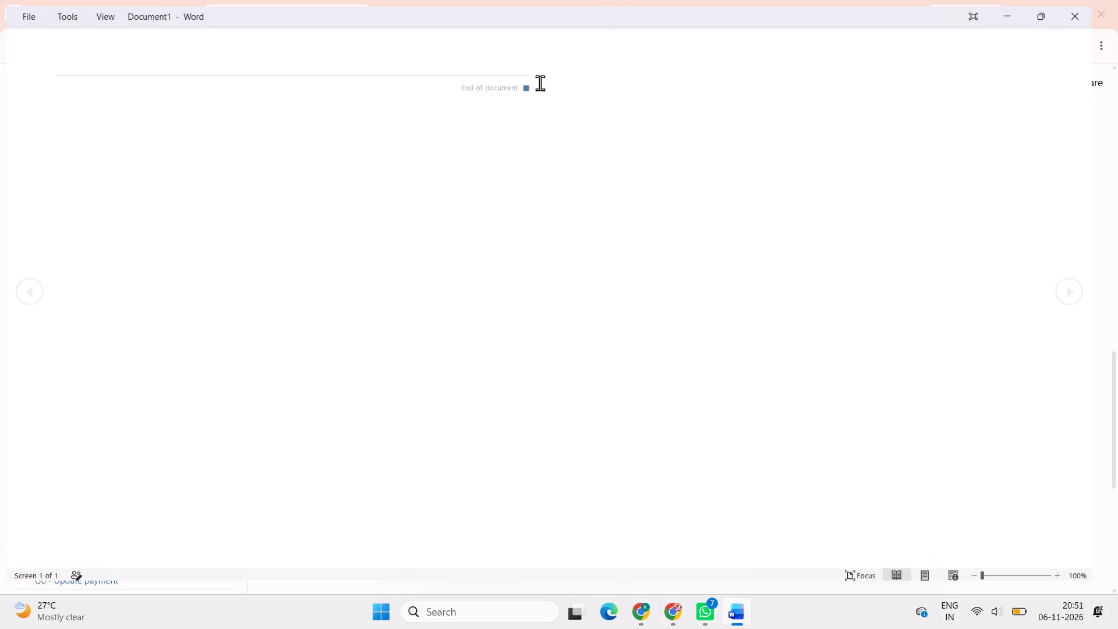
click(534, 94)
Create another blank document and paste the copied COA Lab 09 – Playing Music Using PC Speaker explanation into it.
click(34, 10)
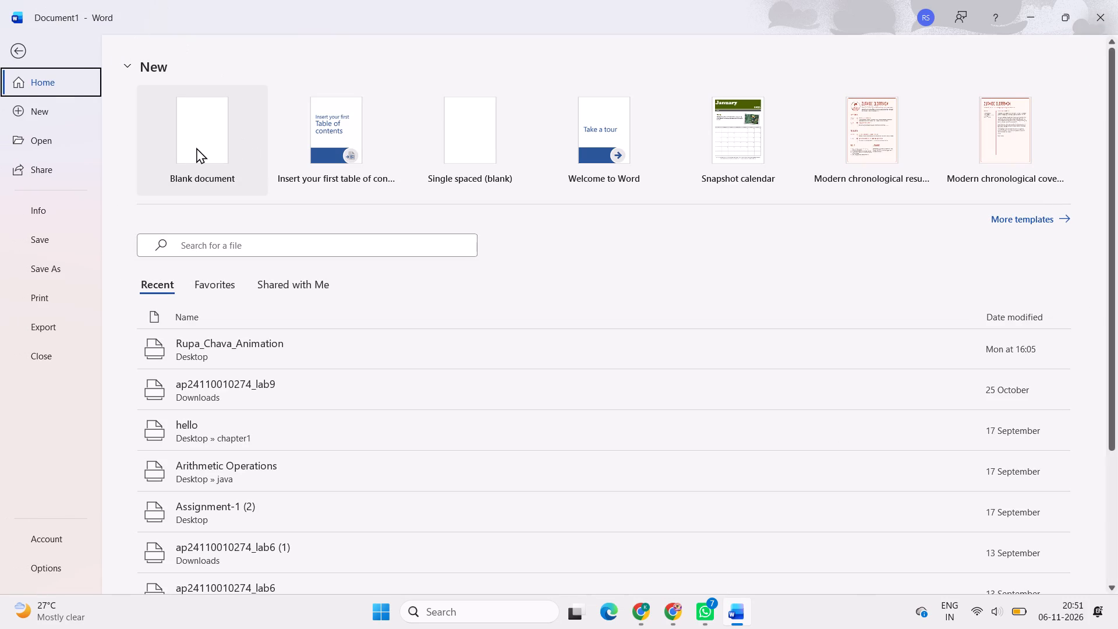
click(196, 147)
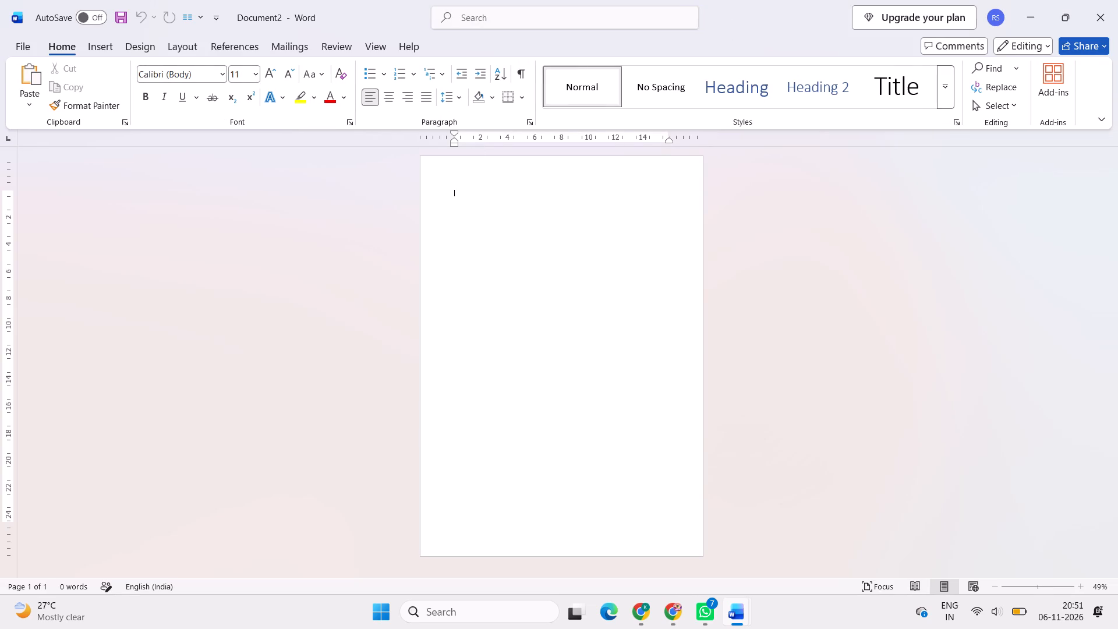
key(ctrl+v)
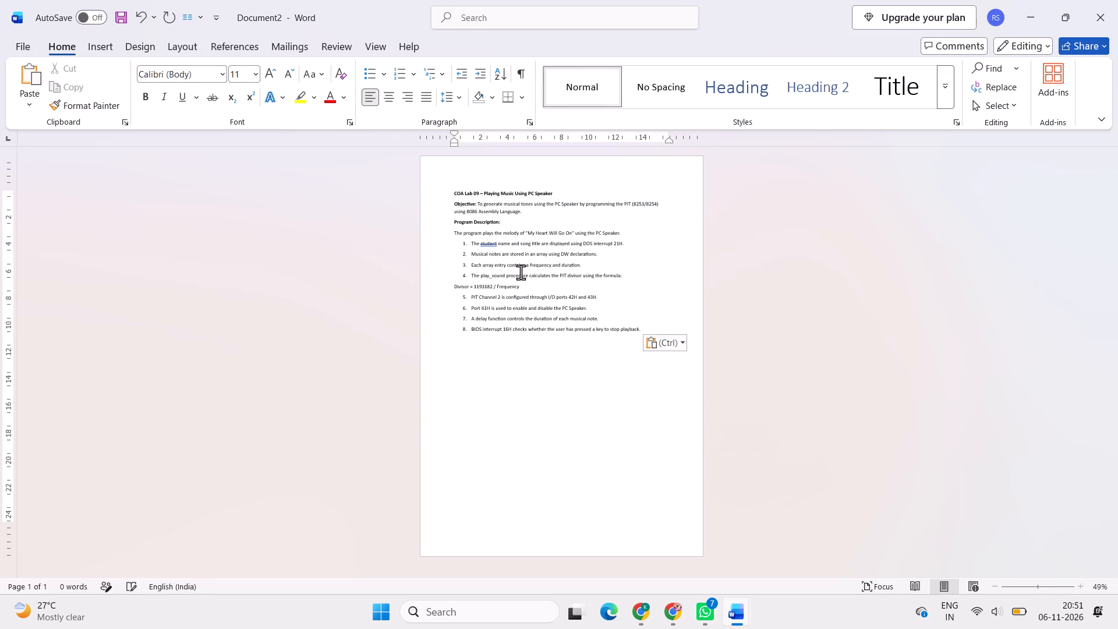
drag(521, 272, 595, 395)
click(901, 517)
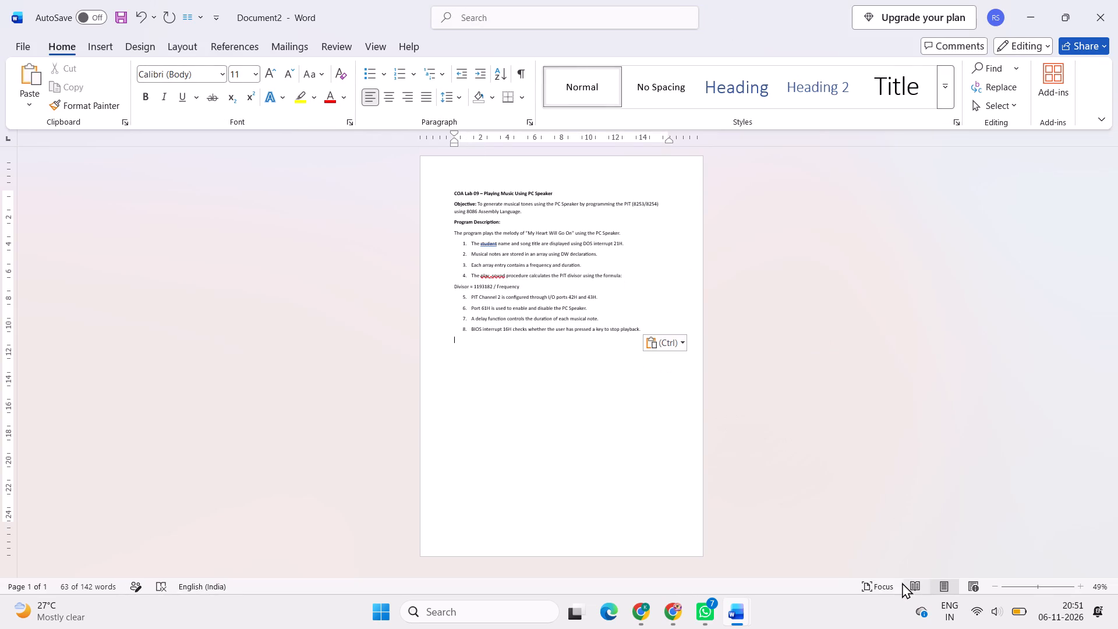
View the pasted explanation in focus mode, switch it to the reading view and turn focus mode off.
click(894, 586)
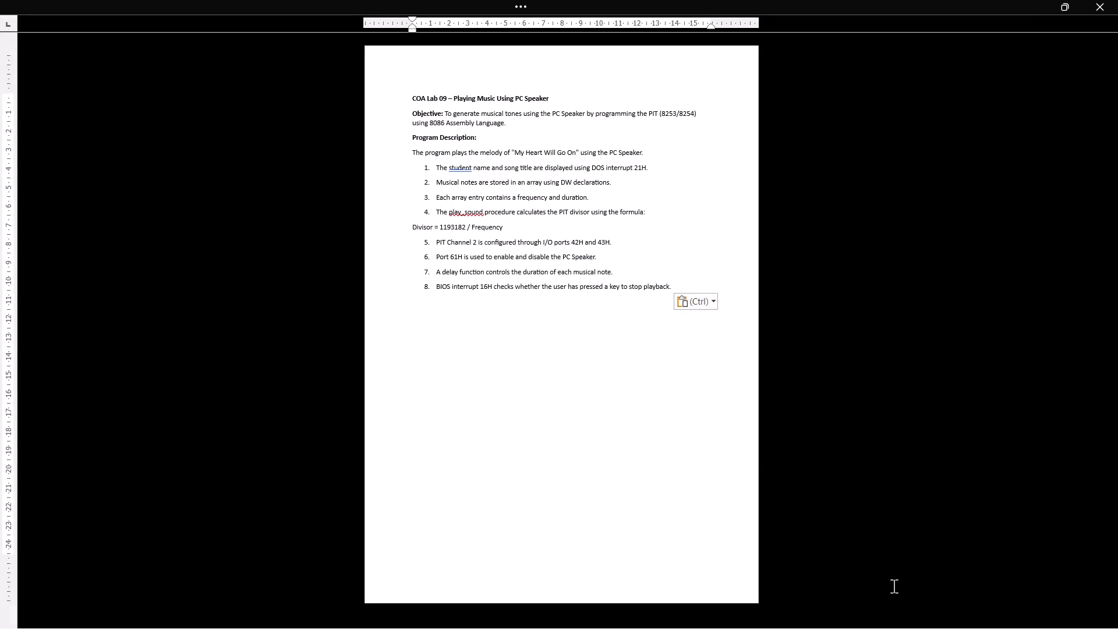
scroll(639, 313, up, 2)
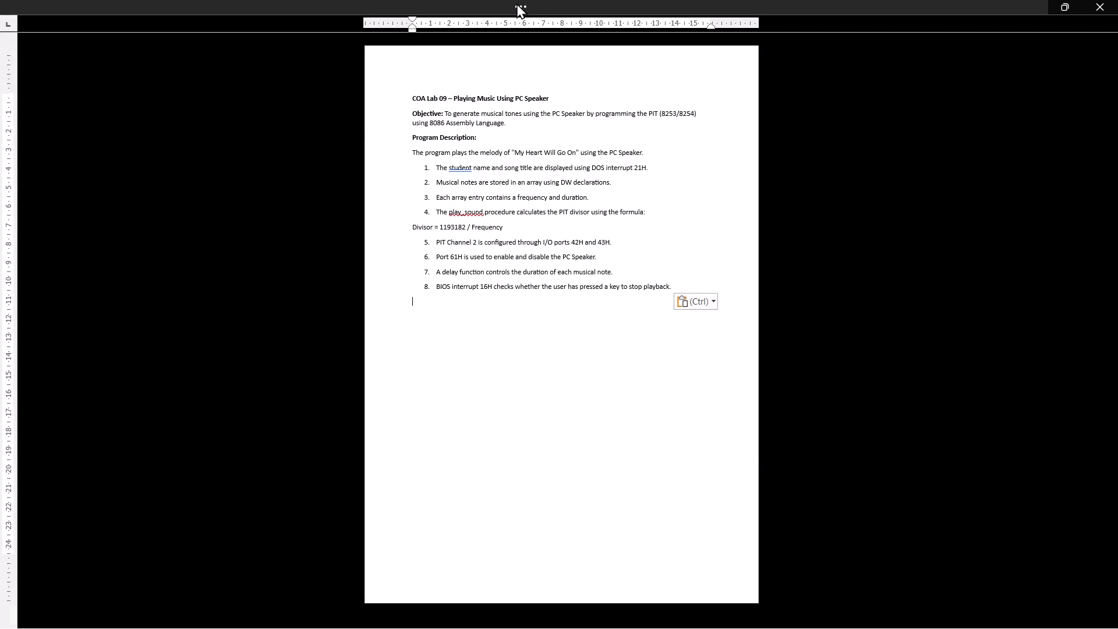
click(516, 3)
click(507, 316)
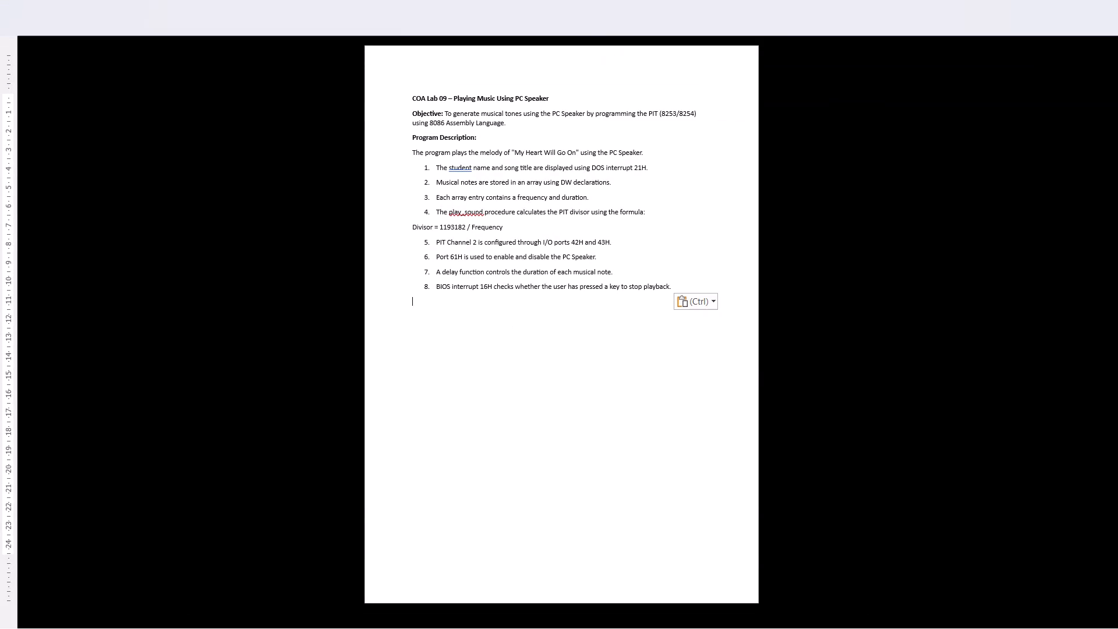
click(964, 540)
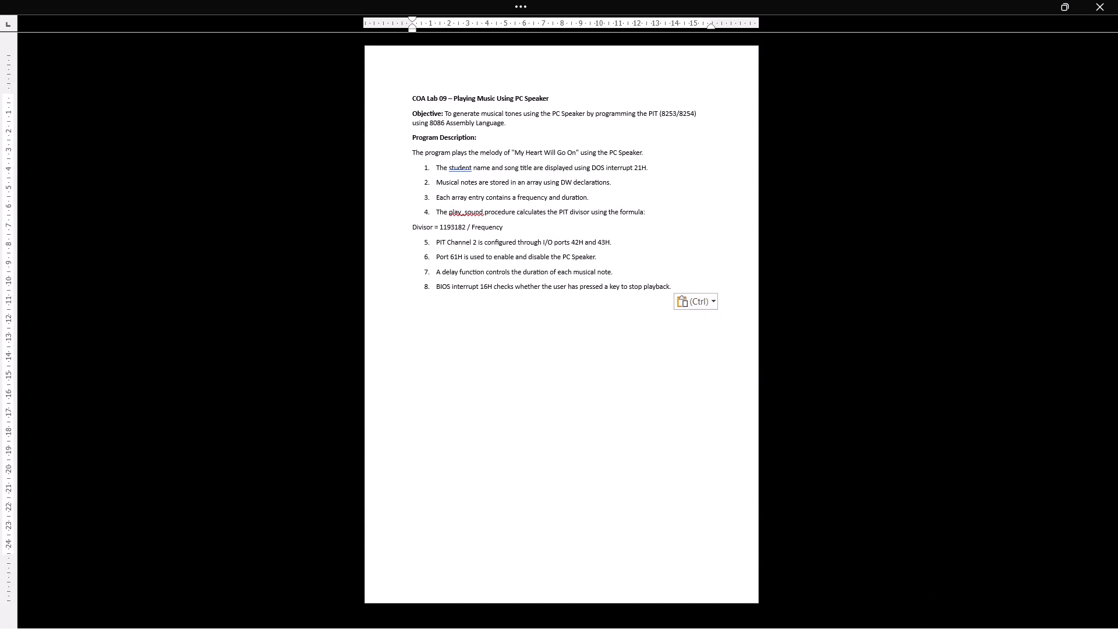
click(920, 628)
click(602, 56)
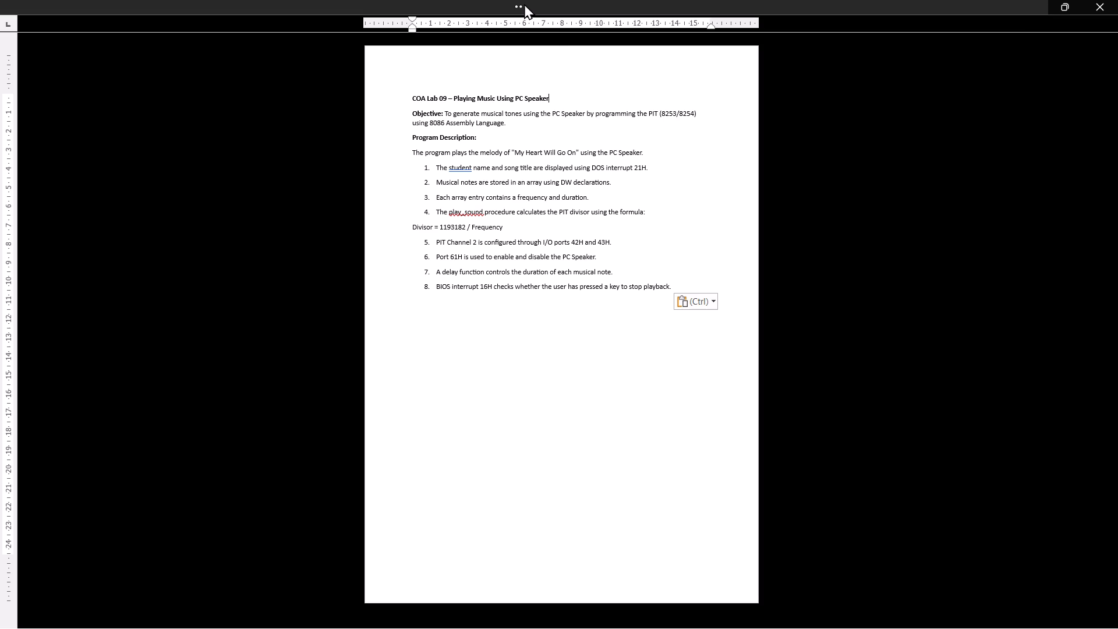
click(524, 3)
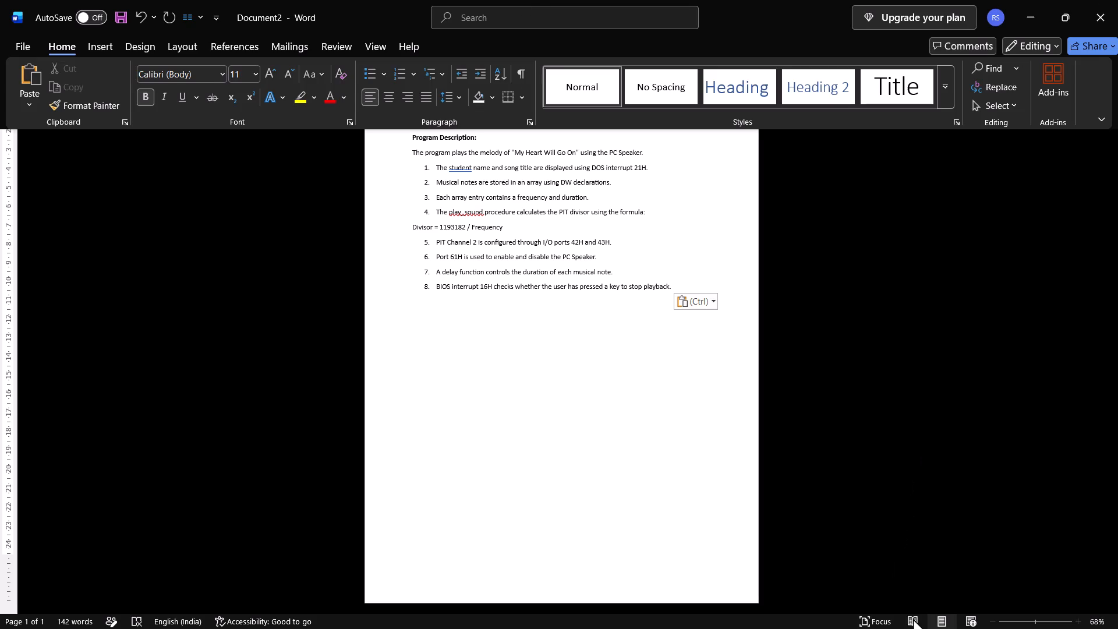
click(913, 619)
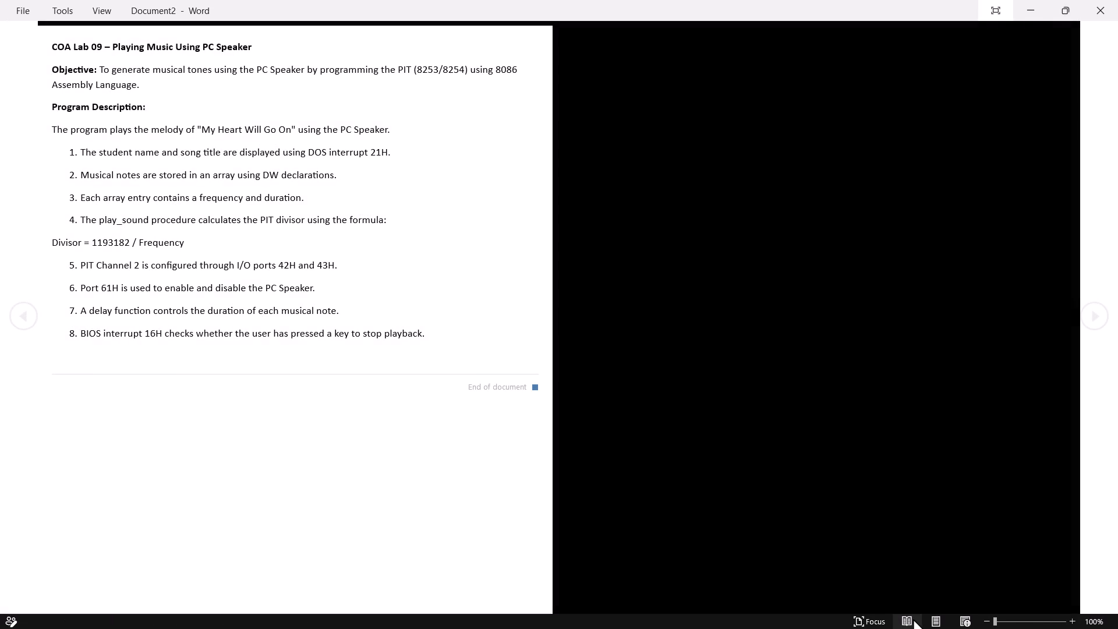
click(882, 616)
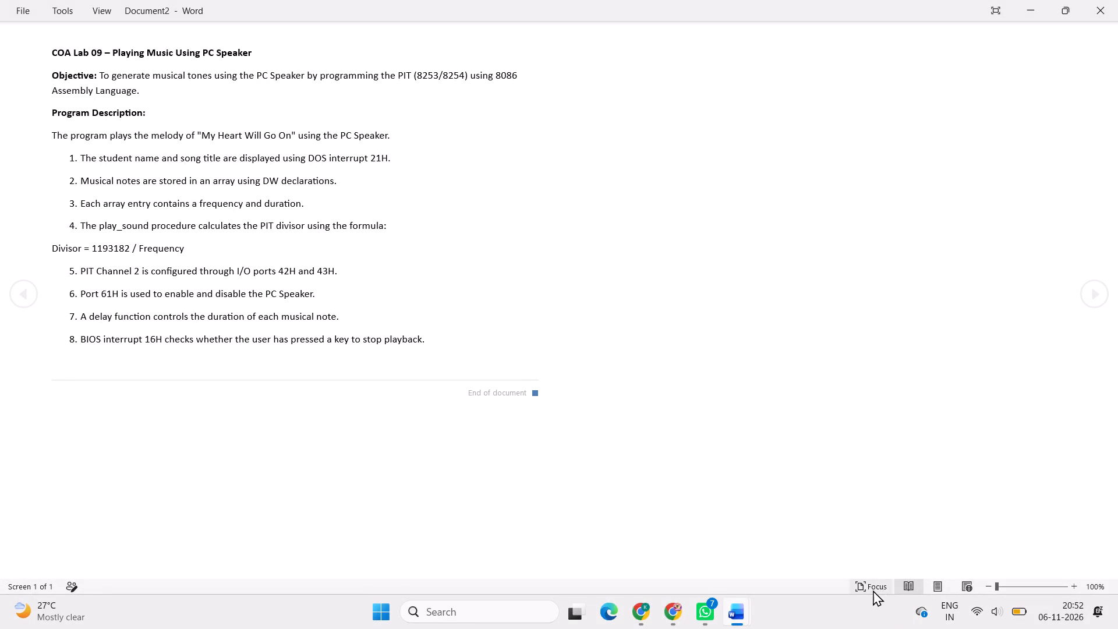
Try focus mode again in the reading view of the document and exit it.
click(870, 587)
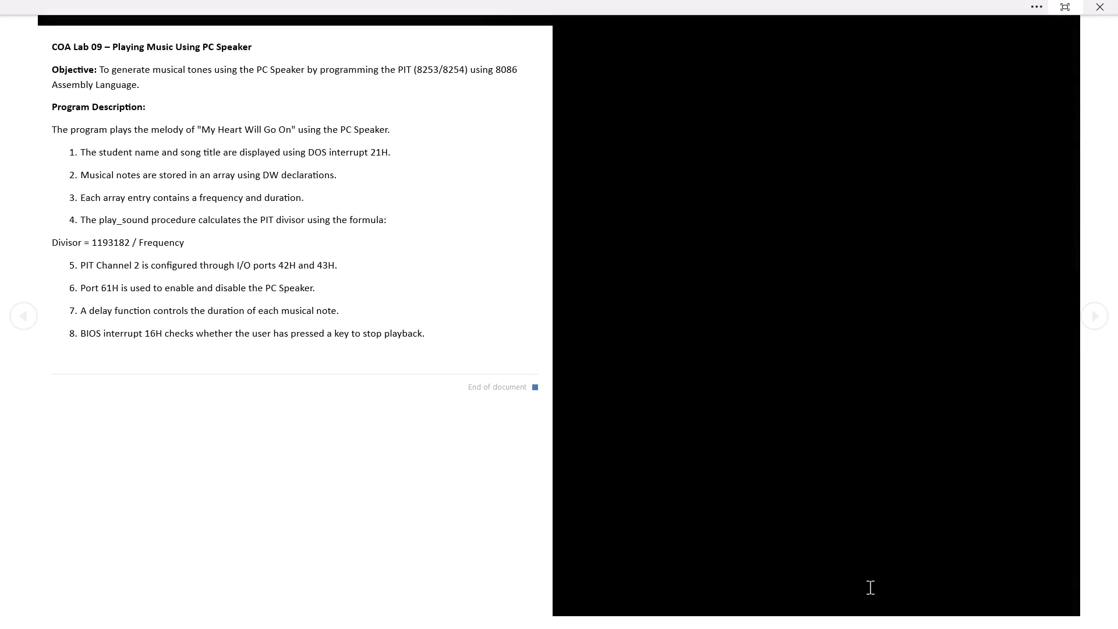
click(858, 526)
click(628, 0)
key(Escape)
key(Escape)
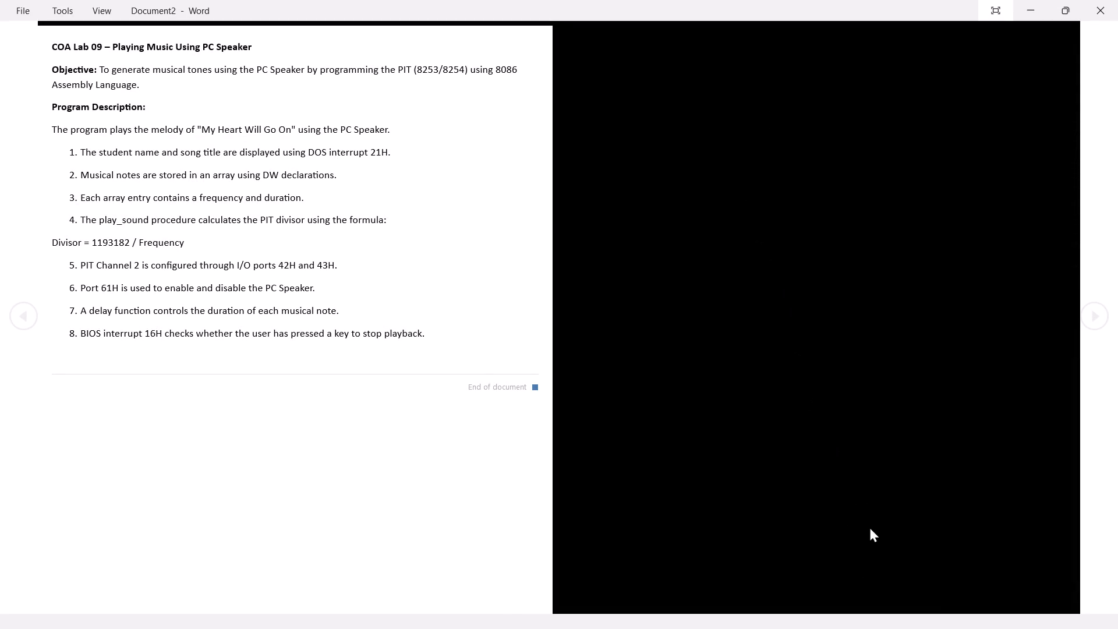
Switch the document from the reading view to web layout and on to print layout.
click(937, 628)
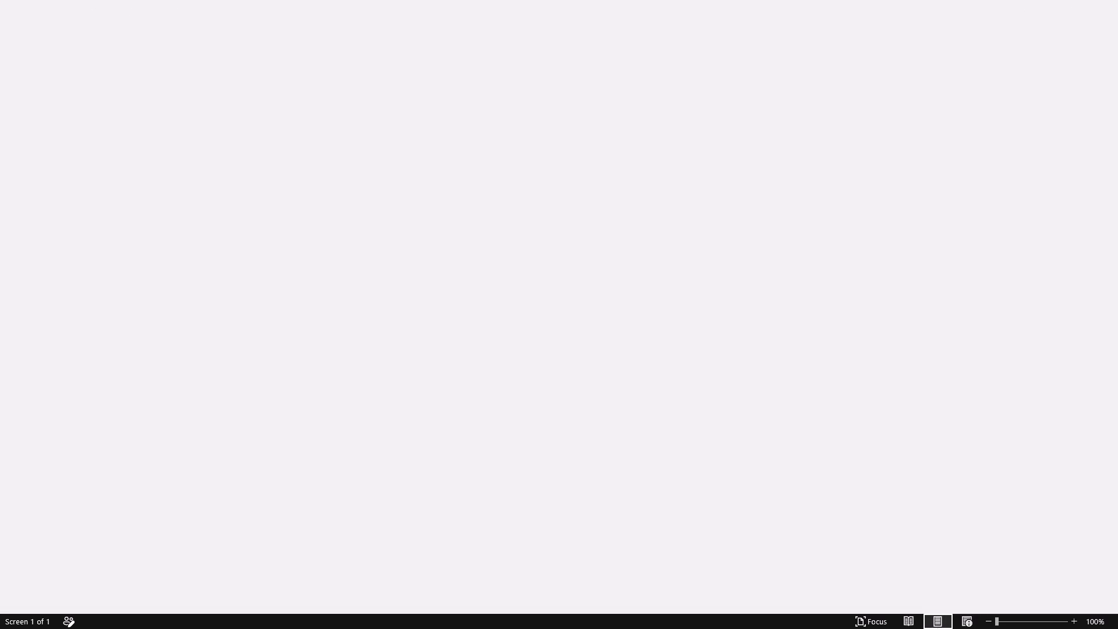
click(961, 621)
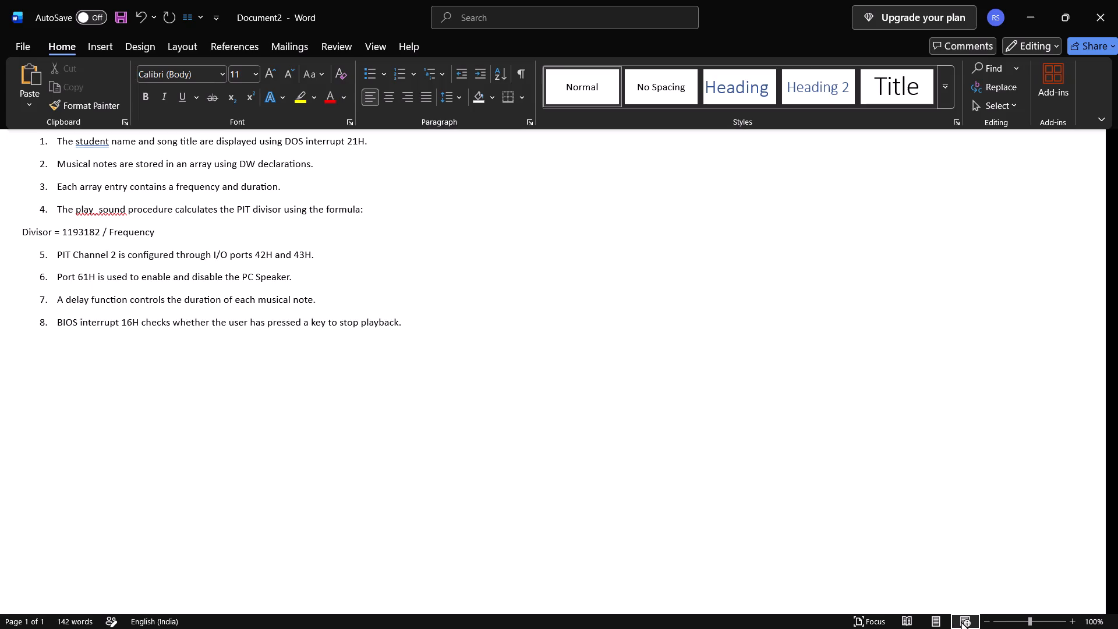
click(937, 618)
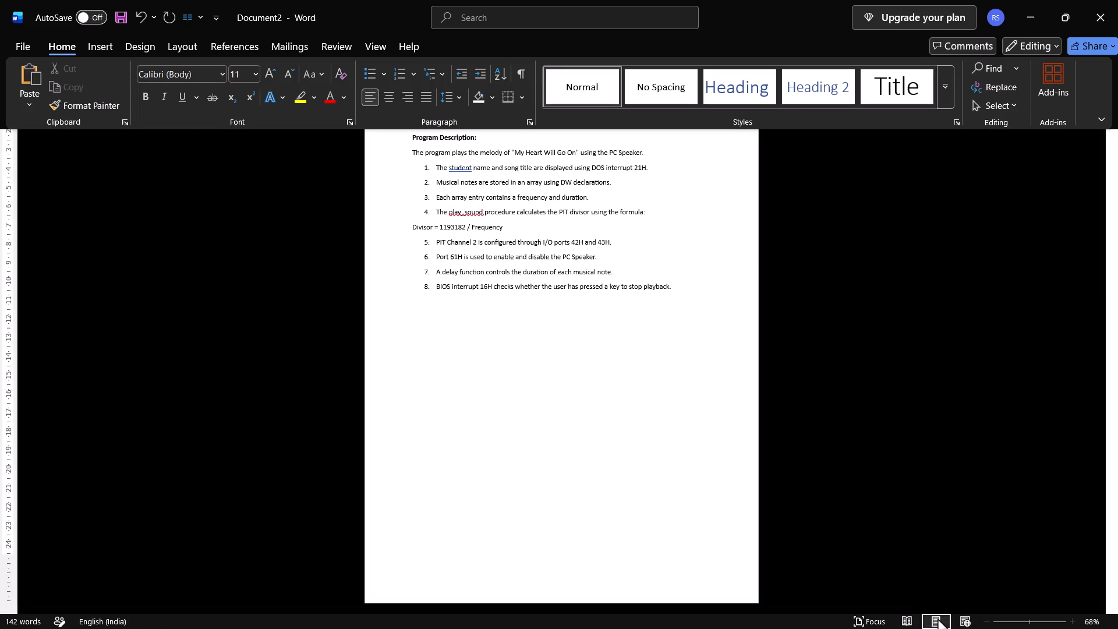
Shift the title "COA Lab 09 – Playing Music Using PC Speaker" towards the page centre with leading spaces.
scroll(621, 484, up, 2)
scroll(582, 317, up, 1)
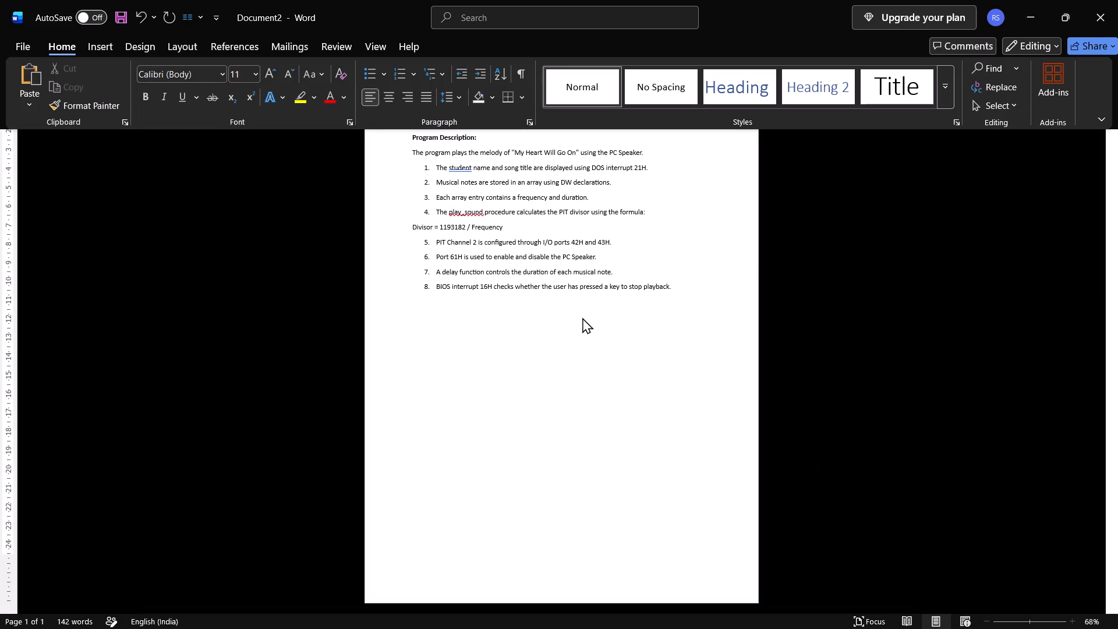
scroll(582, 317, up, 1)
click(527, 213)
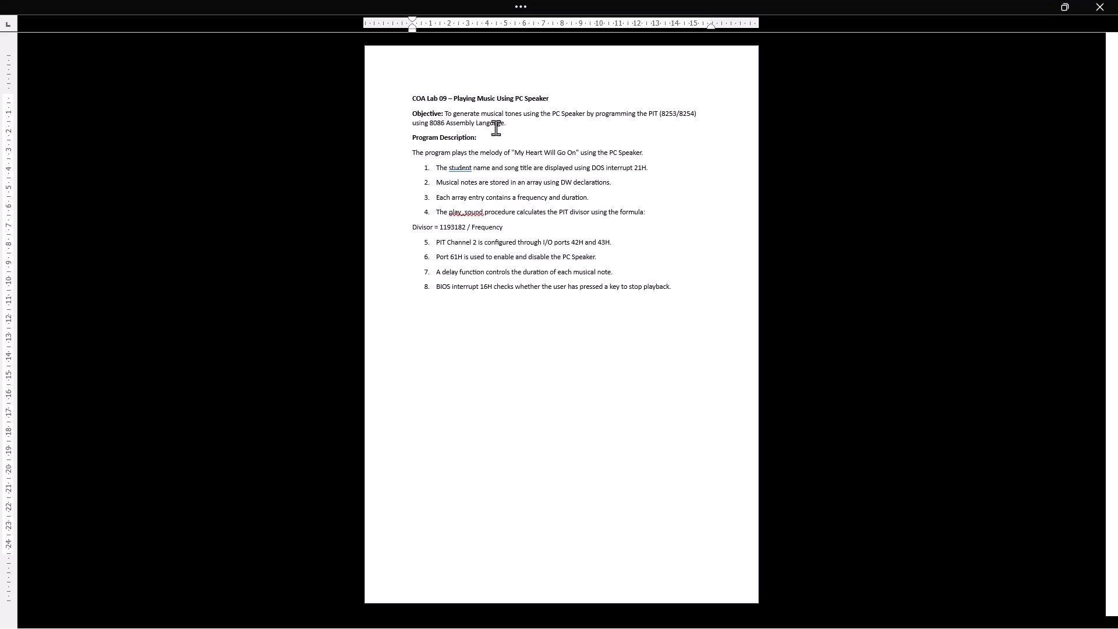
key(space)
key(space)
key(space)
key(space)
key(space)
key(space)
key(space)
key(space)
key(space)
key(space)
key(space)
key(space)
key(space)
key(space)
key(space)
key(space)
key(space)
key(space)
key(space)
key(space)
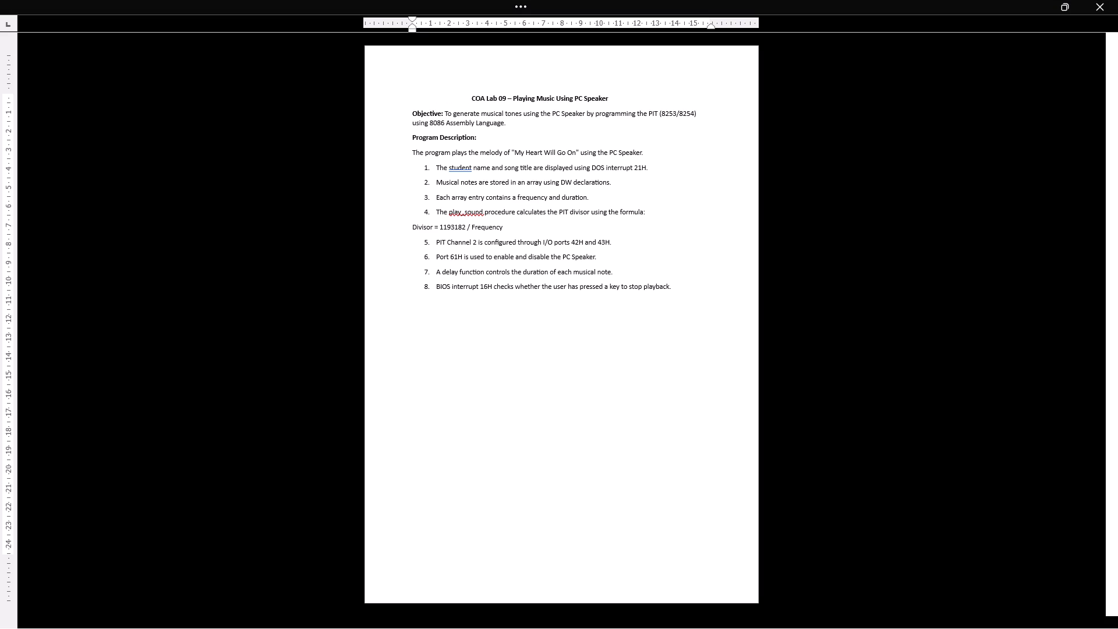
Add a line directly below the title, indented with spaces, containing the student's name and registration number.
click(626, 101)
key(shift+Return)
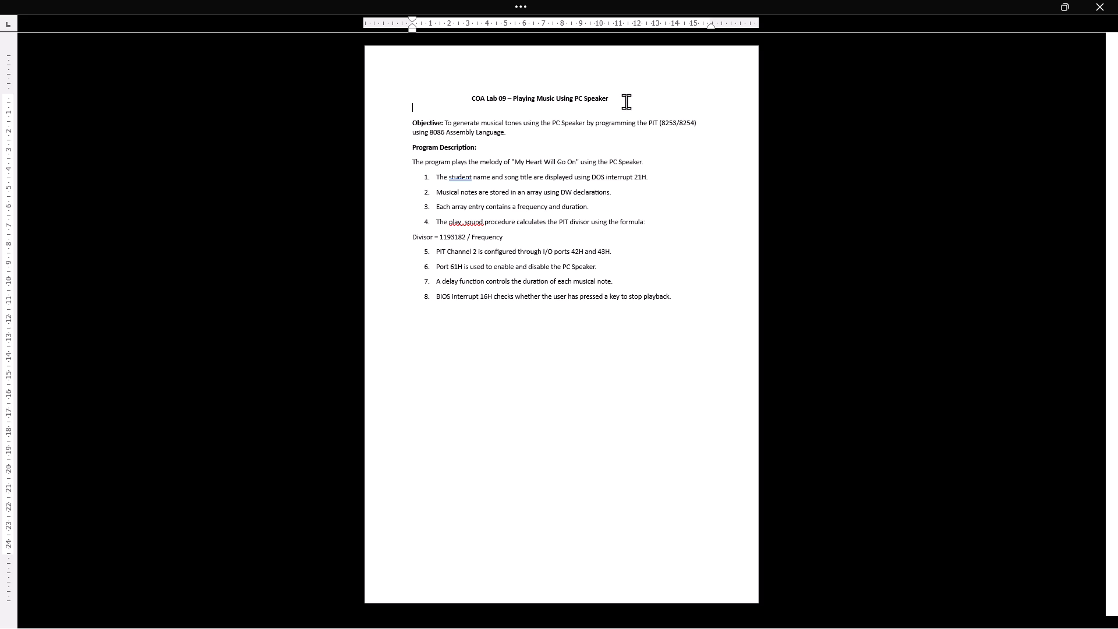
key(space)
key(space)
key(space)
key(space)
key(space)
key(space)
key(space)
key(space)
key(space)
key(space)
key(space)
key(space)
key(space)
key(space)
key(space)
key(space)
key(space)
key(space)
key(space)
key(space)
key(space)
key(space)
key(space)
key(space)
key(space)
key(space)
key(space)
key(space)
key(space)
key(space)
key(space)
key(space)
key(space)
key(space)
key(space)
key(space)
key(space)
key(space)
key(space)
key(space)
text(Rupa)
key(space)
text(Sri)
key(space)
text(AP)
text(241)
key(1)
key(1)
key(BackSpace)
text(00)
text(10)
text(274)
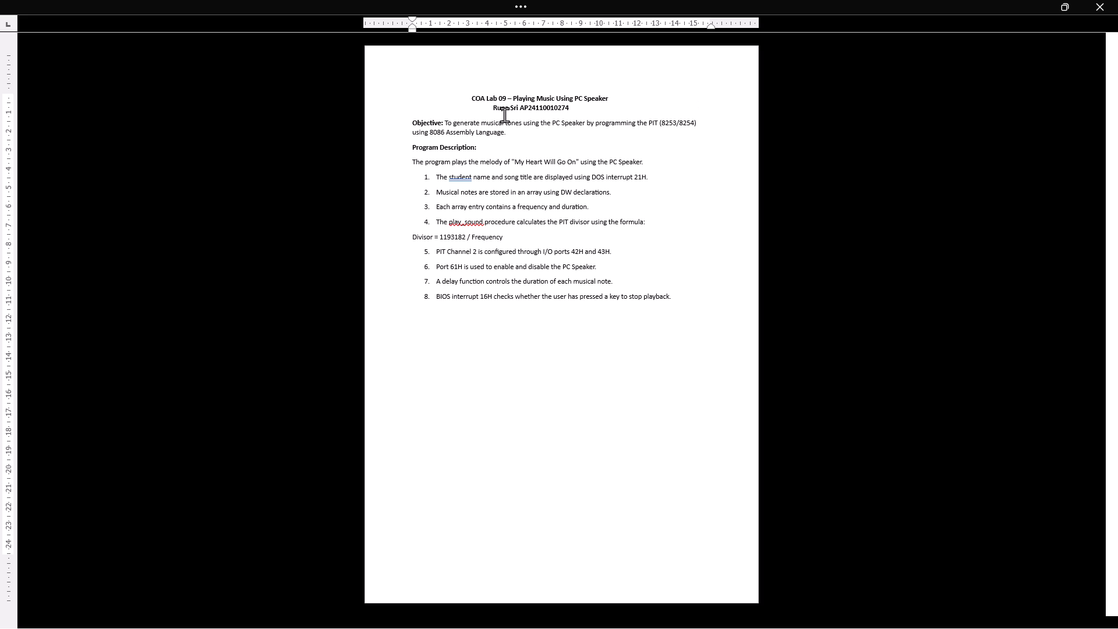
Insert a vertical bar followed by four spaces between the student's name and registration number.
click(522, 106)
key(Left)
key(shift+bar)
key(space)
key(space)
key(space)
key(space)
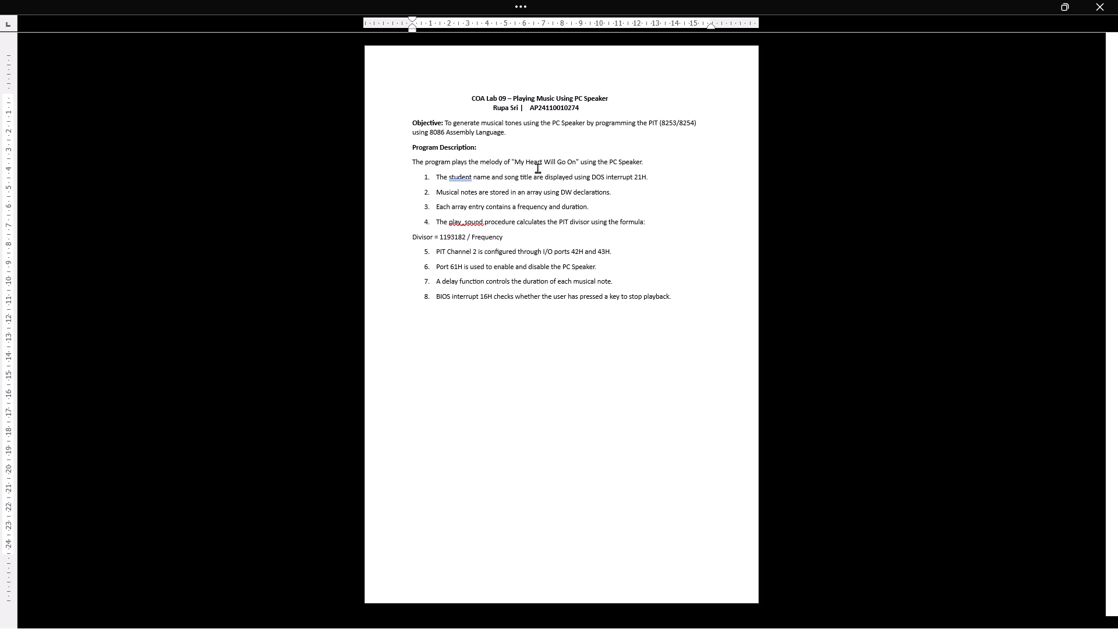
Apply the Title style to the lab title and the student name and number line.
drag(466, 103, 602, 118)
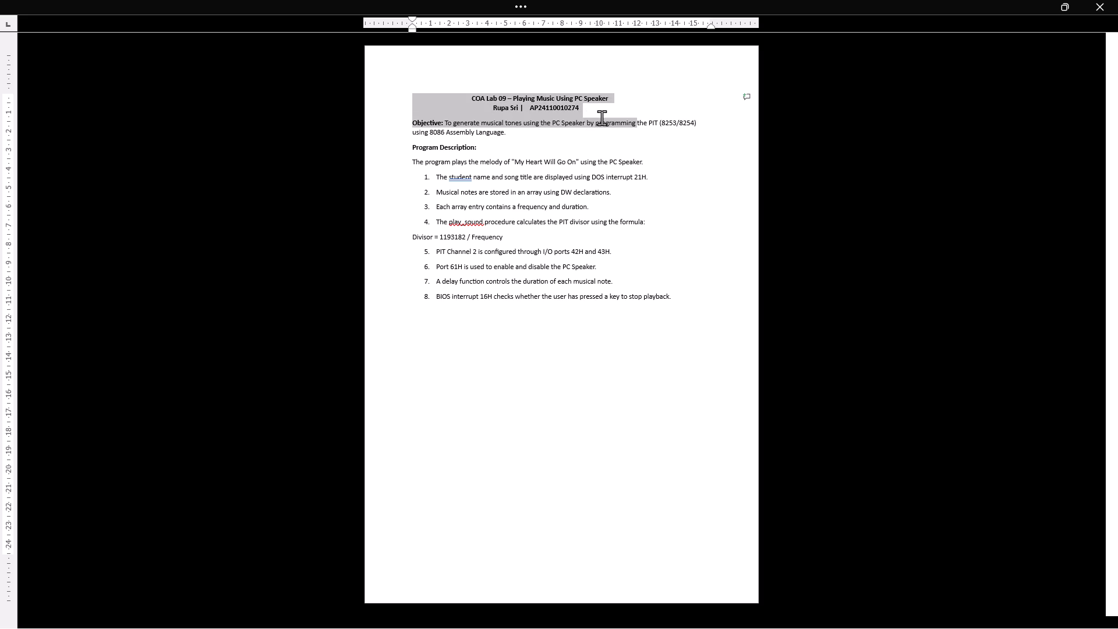
drag(602, 118, 600, 114)
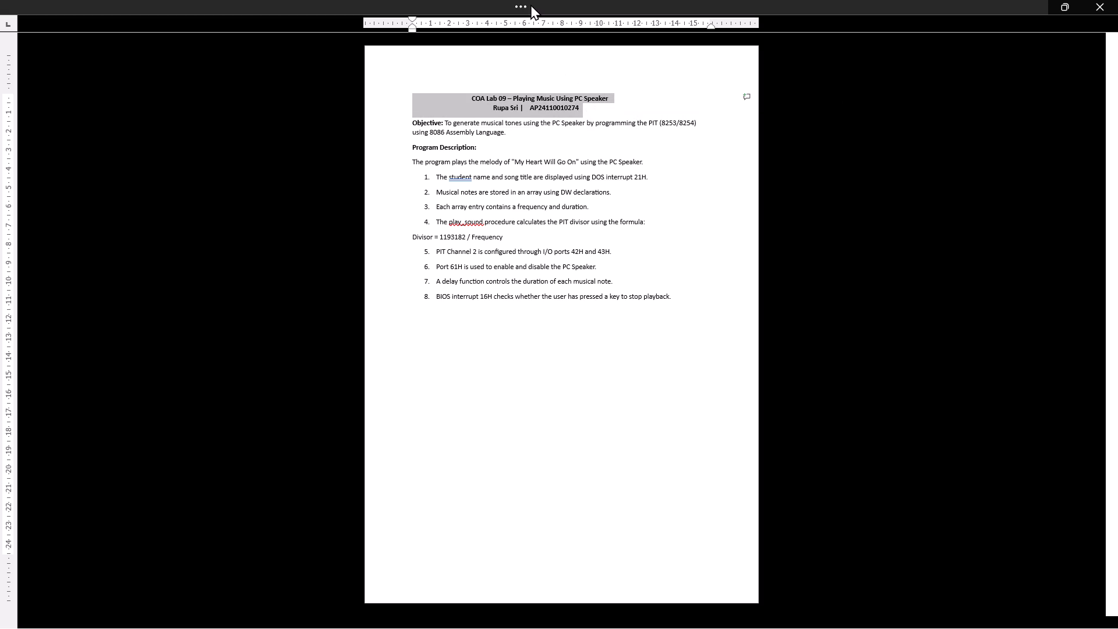
click(530, 3)
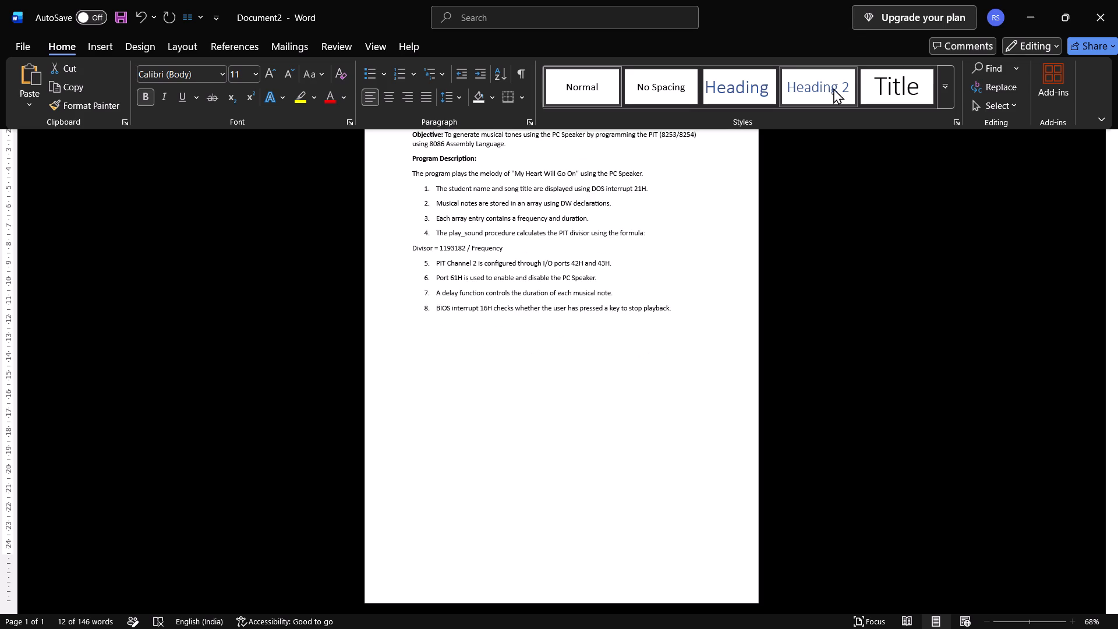
click(890, 93)
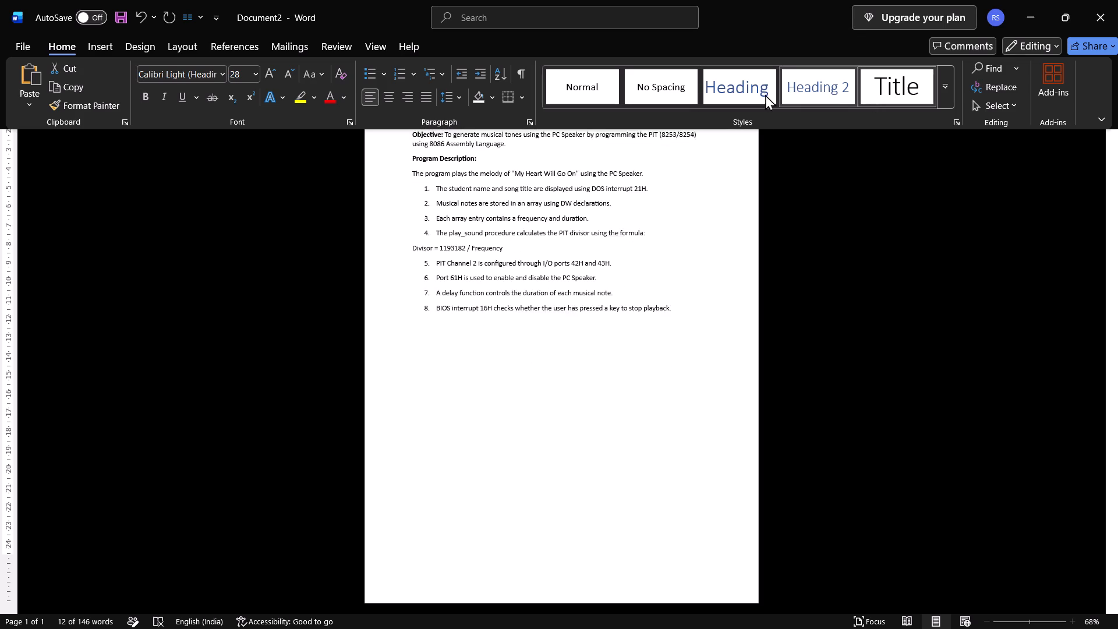
click(611, 167)
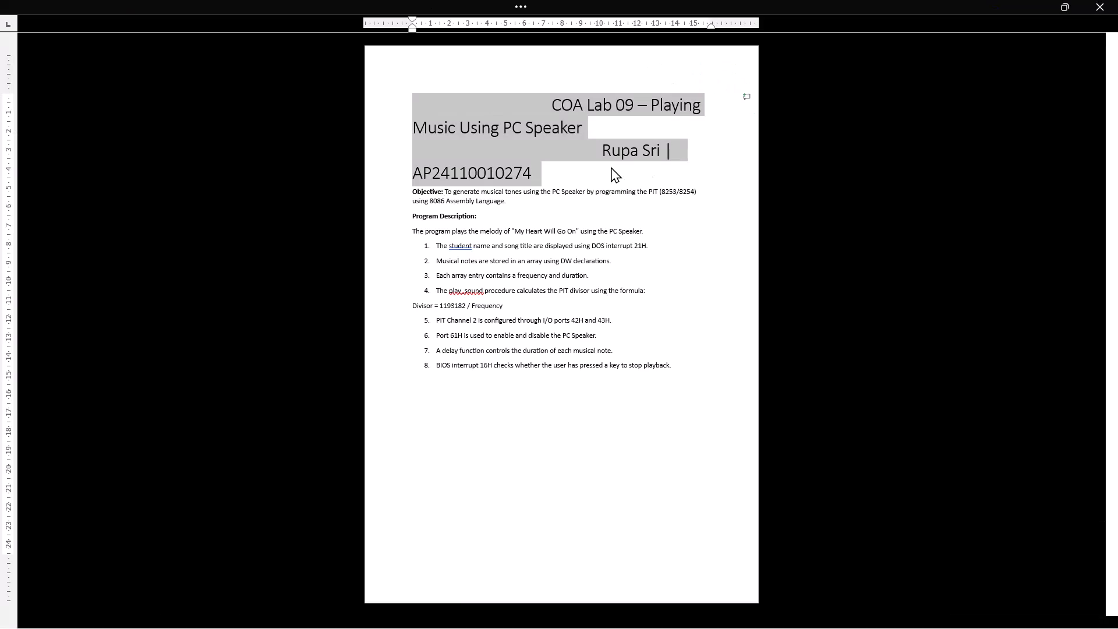
Set the font size of both heading lines to 18.
drag(549, 167, 523, 150)
drag(523, 150, 537, 165)
click(537, 165)
drag(537, 165, 478, 94)
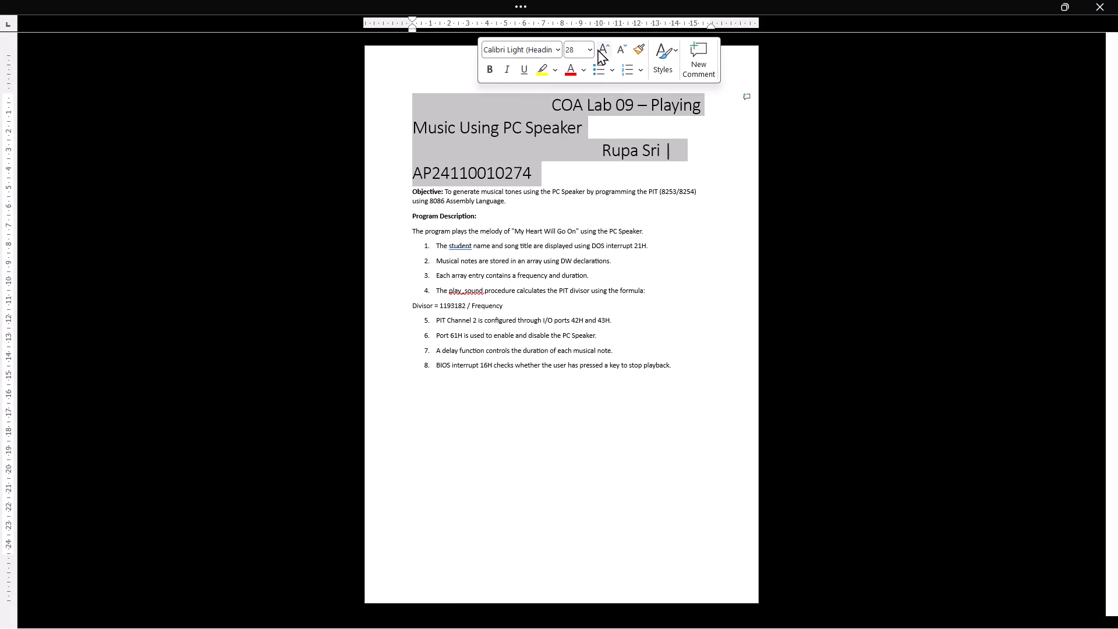
click(590, 47)
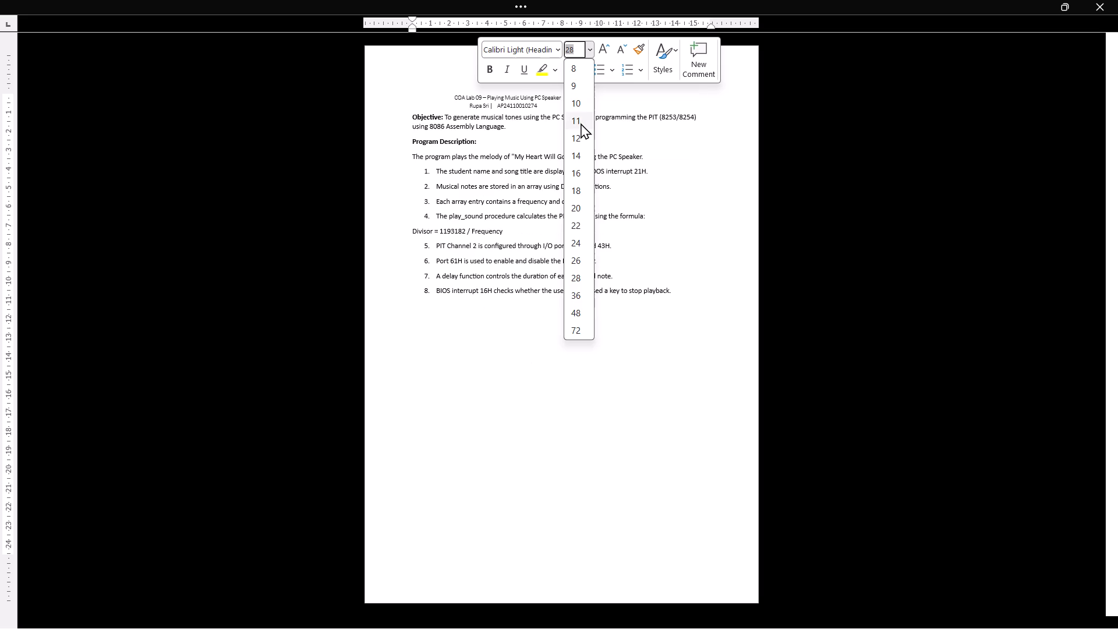
click(579, 195)
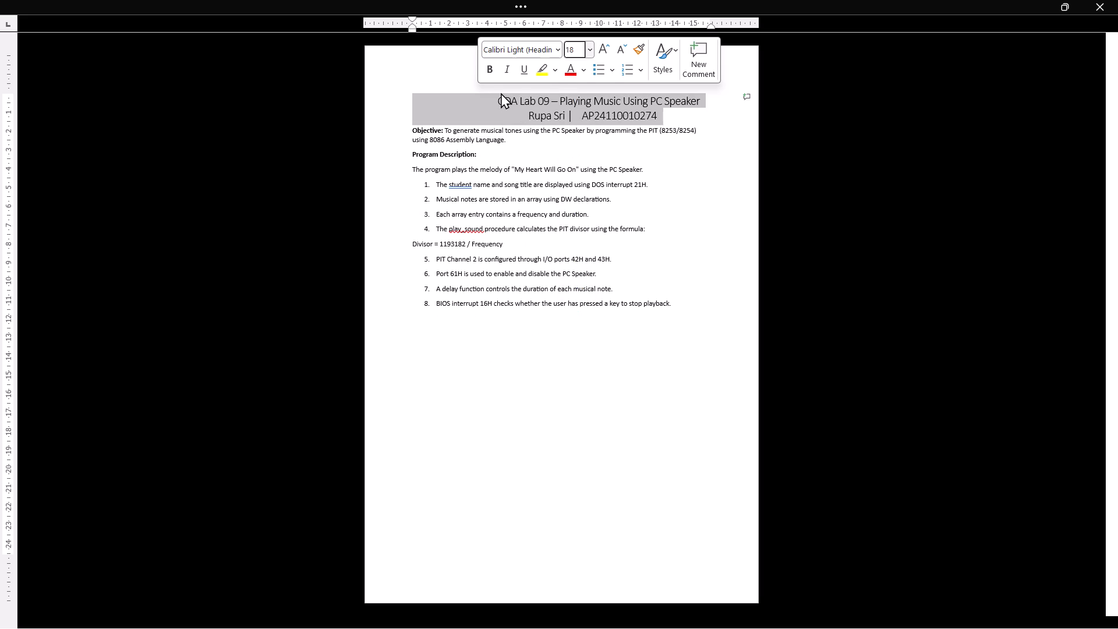
Reposition the lab title above the name line by removing its leading spaces and adding fewer back.
click(501, 93)
click(486, 100)
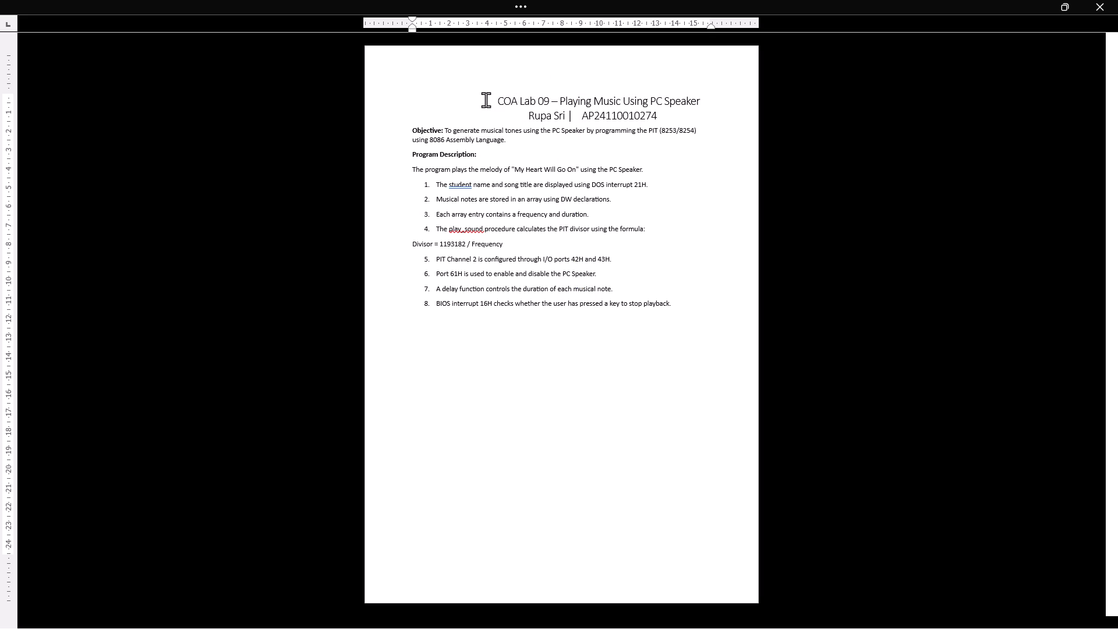
key(Left)
key(Left)
key(BackSpace)
key(BackSpace)
key(BackSpace)
key(BackSpace)
key(BackSpace)
key(BackSpace)
key(BackSpace)
key(BackSpace)
key(BackSpace)
key(BackSpace)
key(BackSpace)
key(BackSpace)
key(BackSpace)
key(BackSpace)
key(BackSpace)
key(BackSpace)
key(BackSpace)
key(BackSpace)
key(BackSpace)
key(BackSpace)
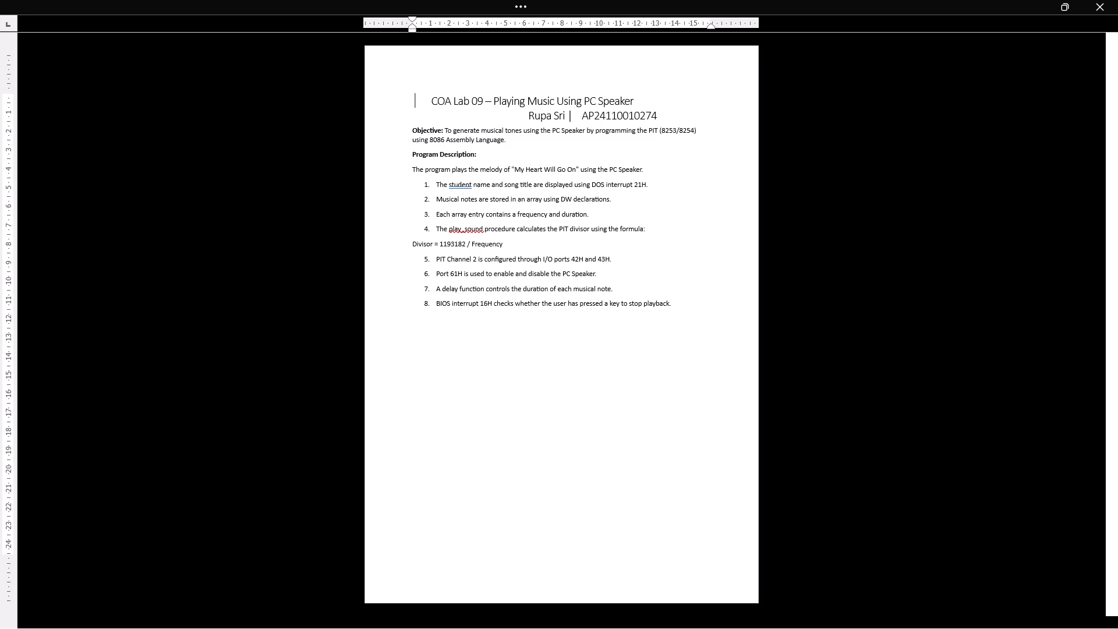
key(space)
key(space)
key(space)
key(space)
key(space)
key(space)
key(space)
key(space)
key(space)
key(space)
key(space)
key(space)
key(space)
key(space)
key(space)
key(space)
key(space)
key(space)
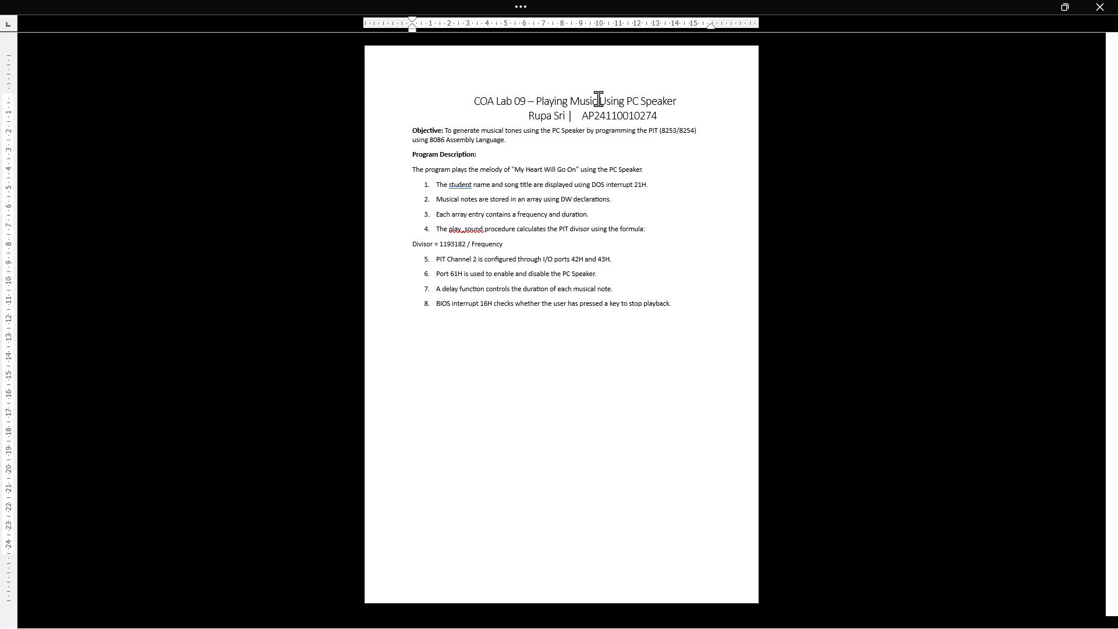
Remove ten leading spaces before the student name and registration number line.
click(528, 116)
click(528, 116)
key(BackSpace)
key(BackSpace)
key(BackSpace)
key(BackSpace)
key(BackSpace)
key(BackSpace)
key(BackSpace)
key(BackSpace)
key(BackSpace)
key(BackSpace)
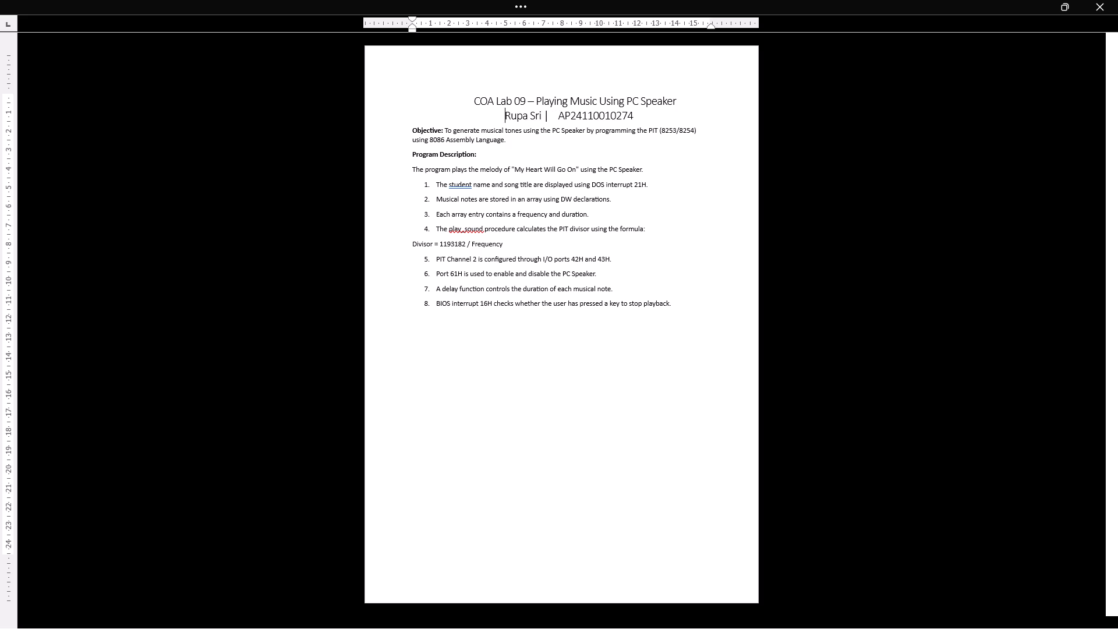
Reposition the lab title over the name line by removing eighteen leading spaces and adding ten back.
click(467, 101)
key(BackSpace)
key(BackSpace)
key(BackSpace)
key(BackSpace)
key(BackSpace)
key(BackSpace)
key(BackSpace)
key(BackSpace)
key(BackSpace)
key(BackSpace)
key(BackSpace)
key(BackSpace)
key(BackSpace)
key(BackSpace)
key(BackSpace)
key(BackSpace)
key(BackSpace)
key(BackSpace)
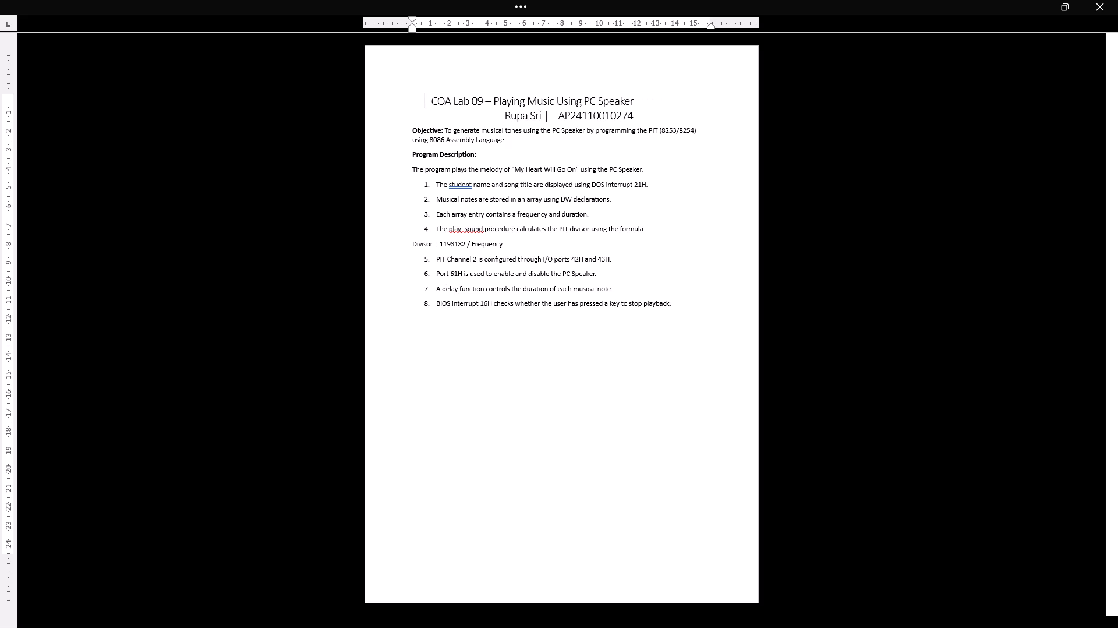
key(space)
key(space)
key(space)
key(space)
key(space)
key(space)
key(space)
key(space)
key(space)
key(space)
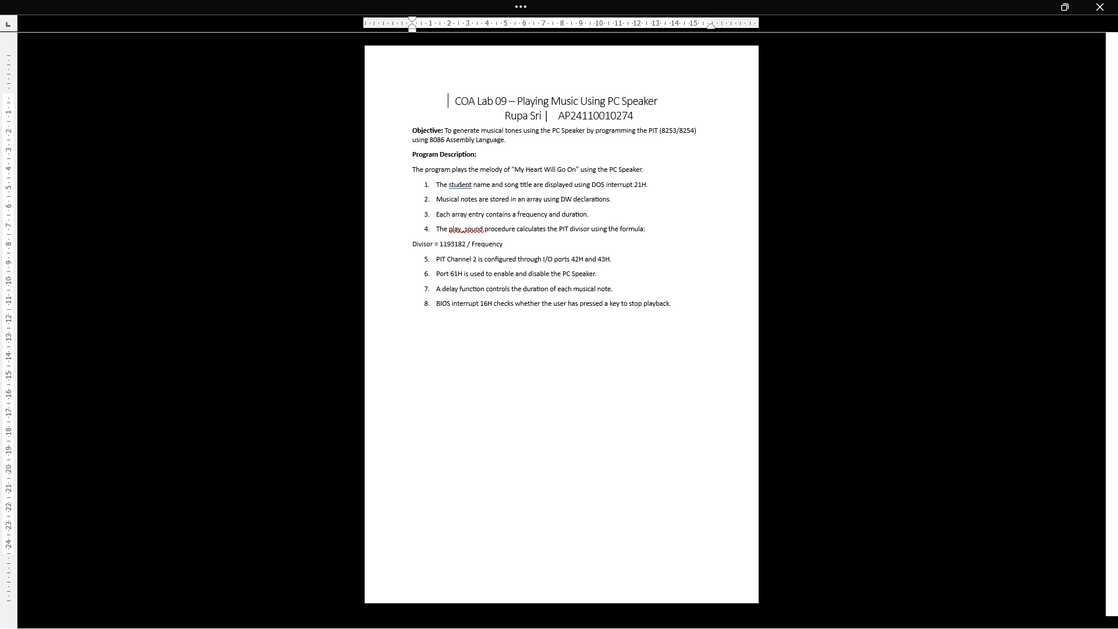
Remove seven more leading spaces from the student name and registration number line to centre it under the title.
click(500, 118)
key(BackSpace)
key(BackSpace)
key(BackSpace)
key(BackSpace)
key(BackSpace)
key(BackSpace)
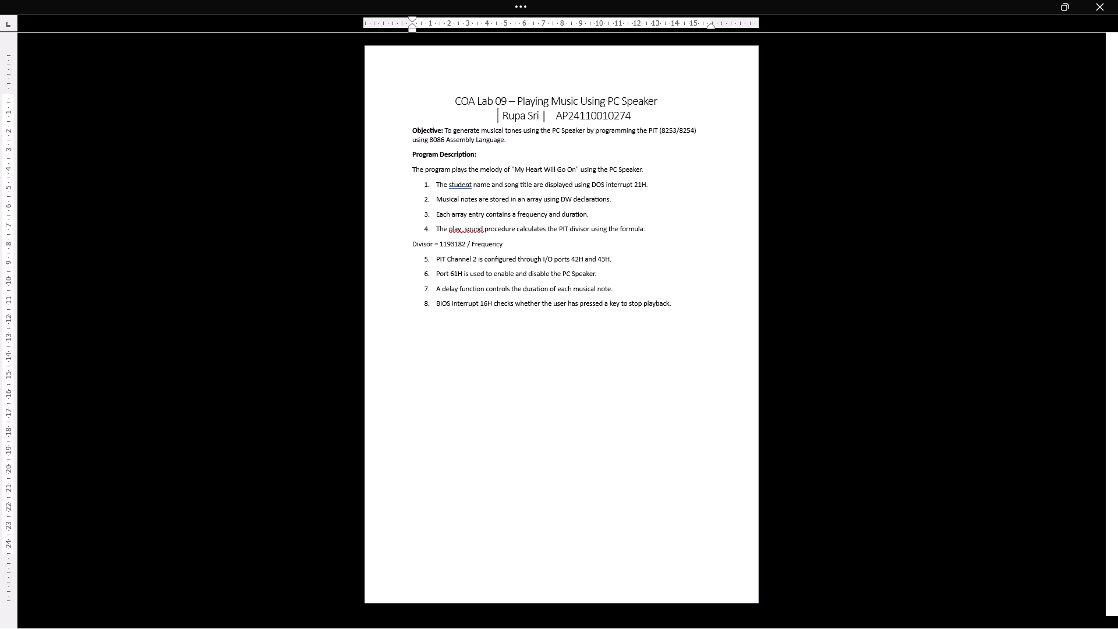
key(BackSpace)
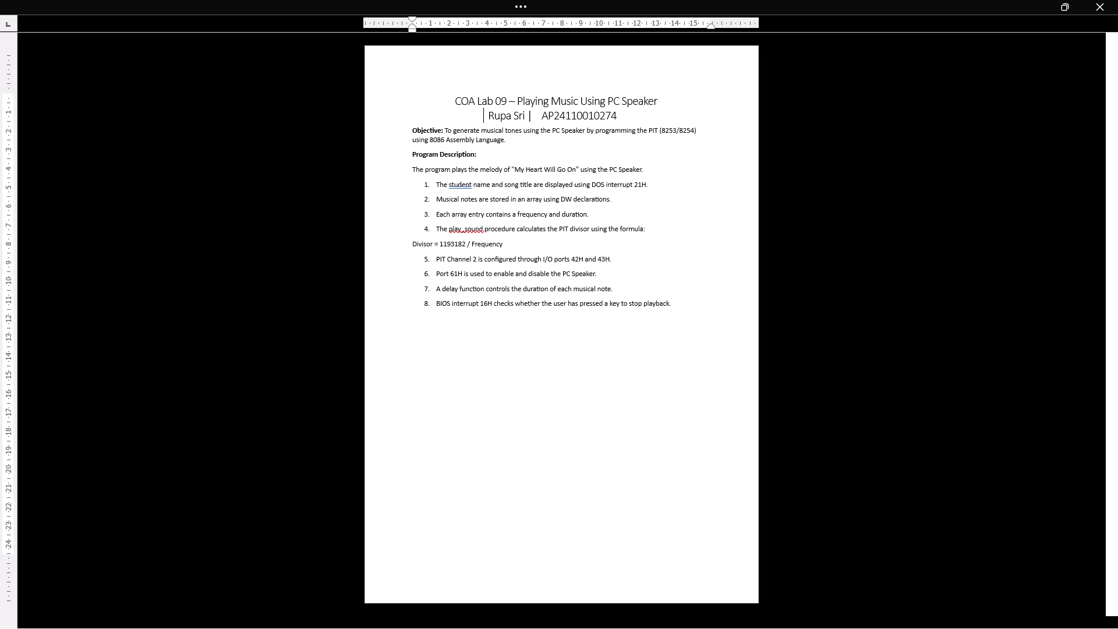
Indent the "Divisor = 1193182 / Frequency" line beneath list item 4 with twelve spaces.
click(406, 255)
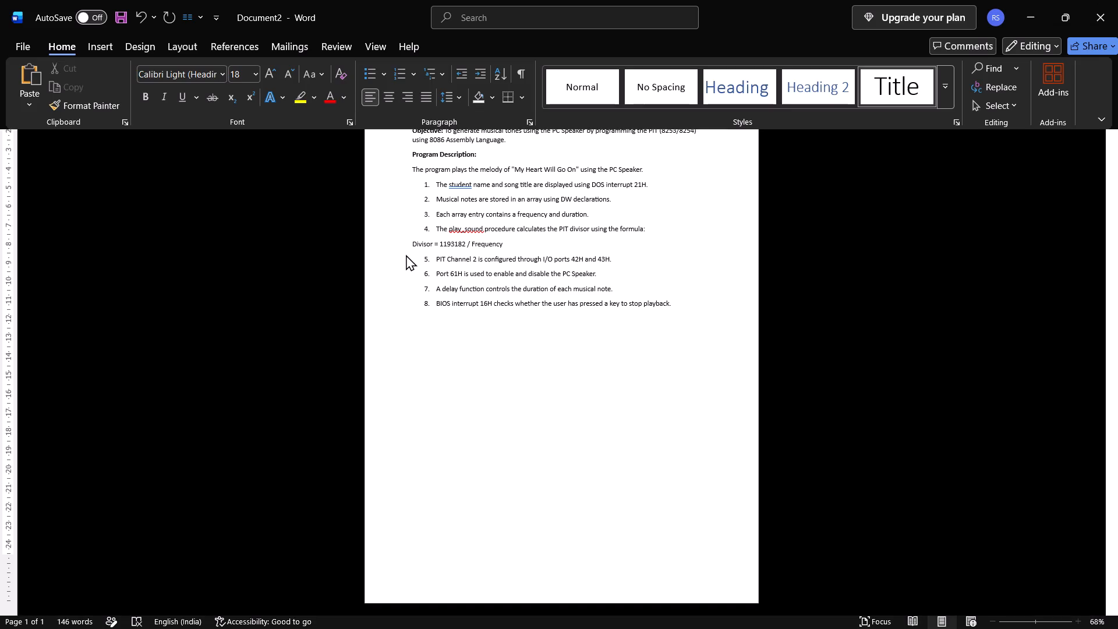
click(406, 250)
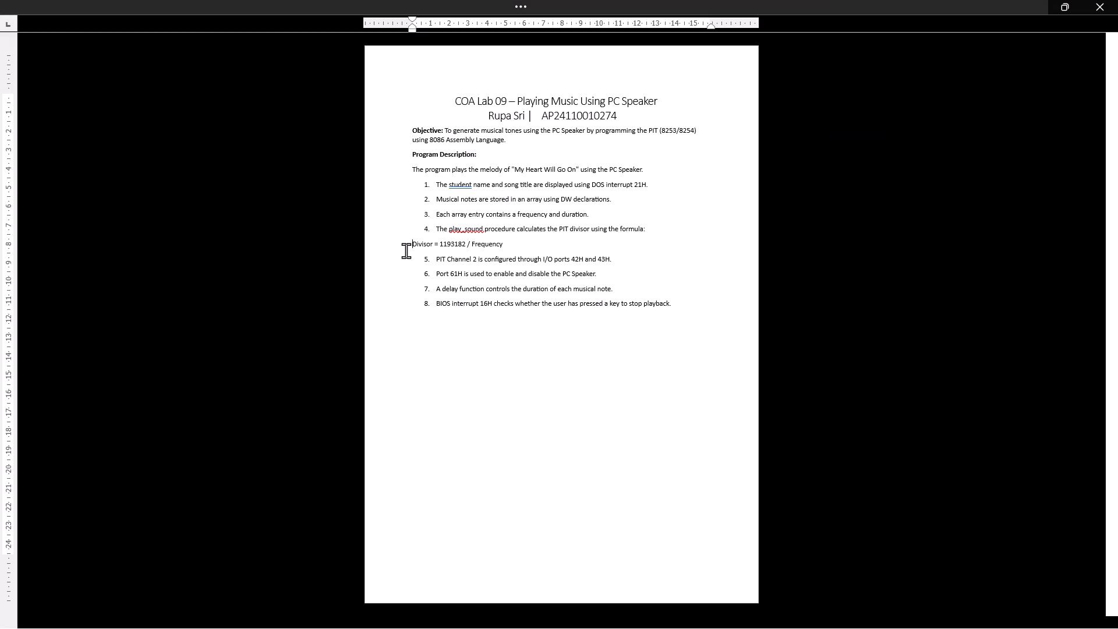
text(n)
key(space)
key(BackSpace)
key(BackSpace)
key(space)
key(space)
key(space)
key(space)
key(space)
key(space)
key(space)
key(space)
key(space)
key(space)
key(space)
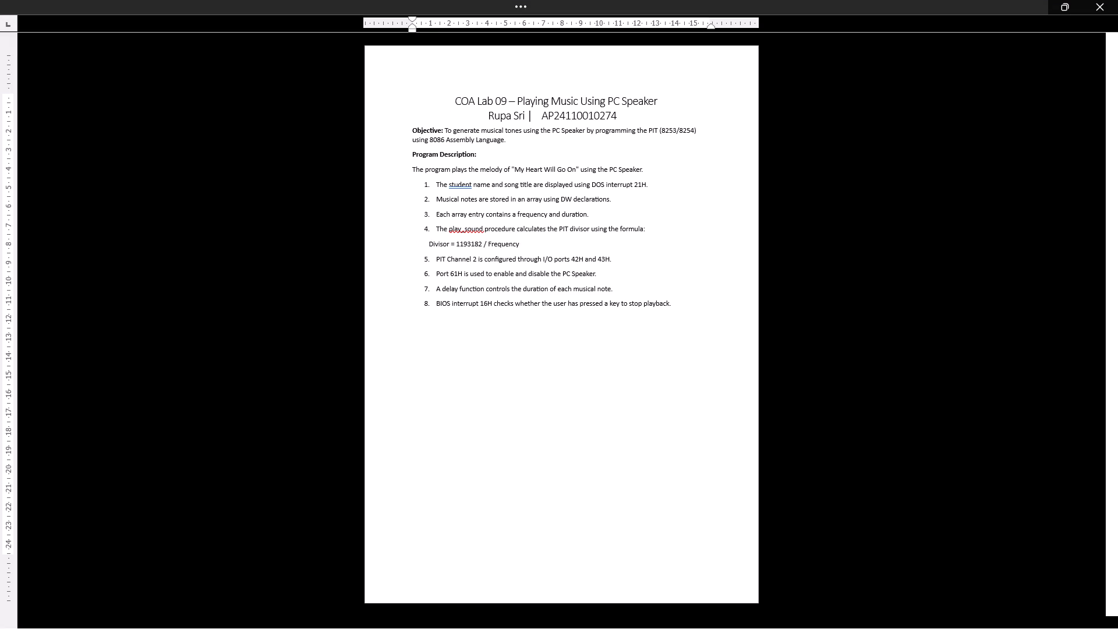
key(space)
Make the lab title and the student name and registration number line bold.
click(408, 130)
drag(440, 98, 608, 115)
click(620, 87)
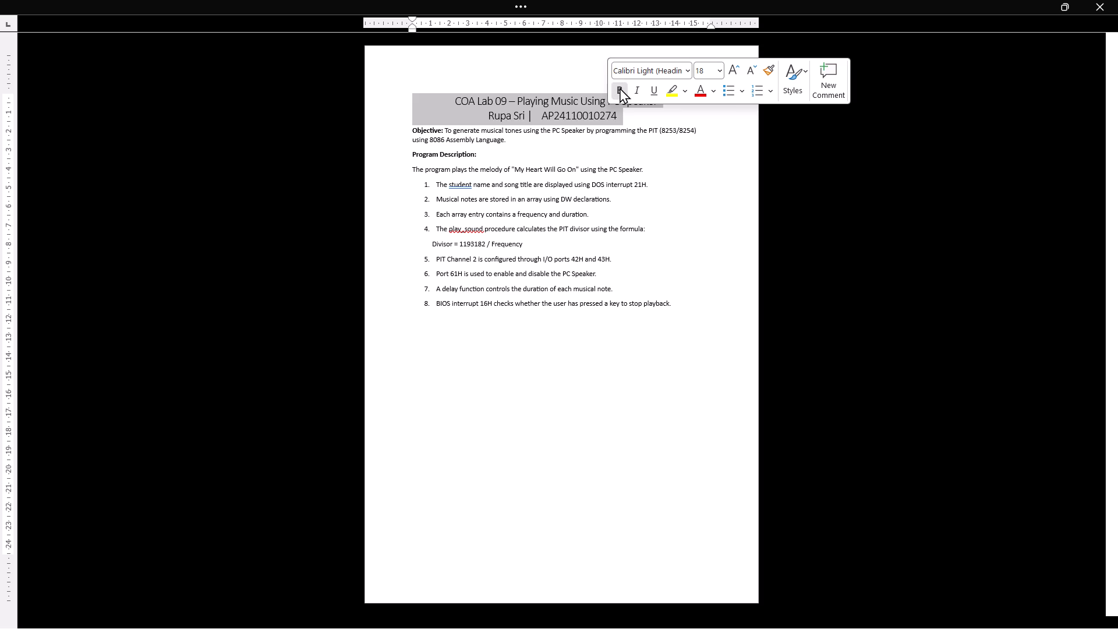
click(671, 190)
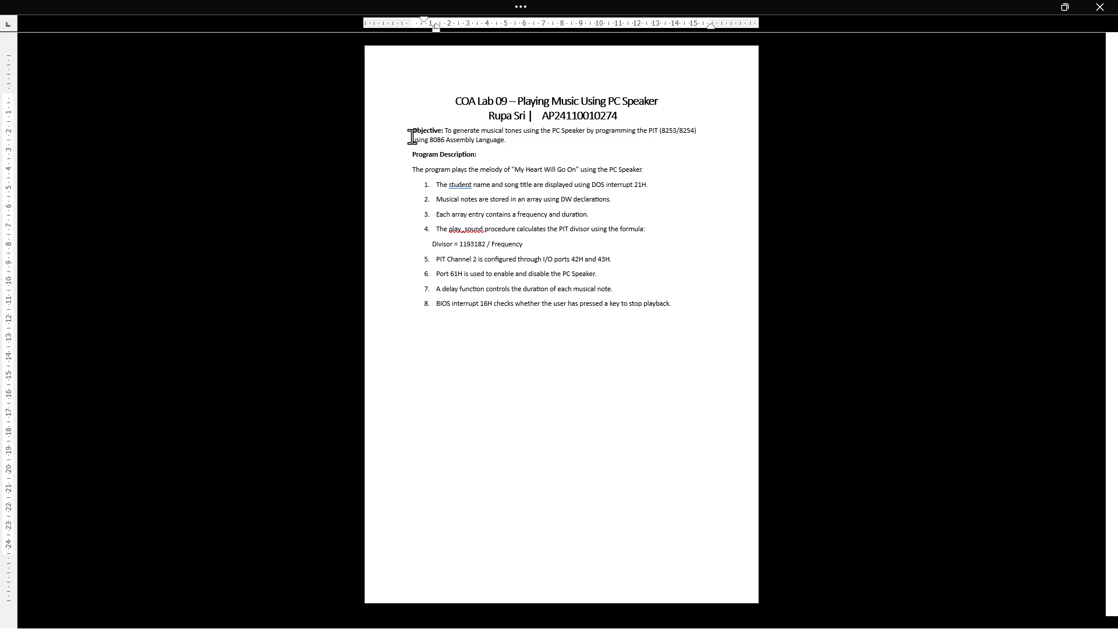
Add a blank line at the end of the document, below the numbered list.
click(528, 413)
key(Return)
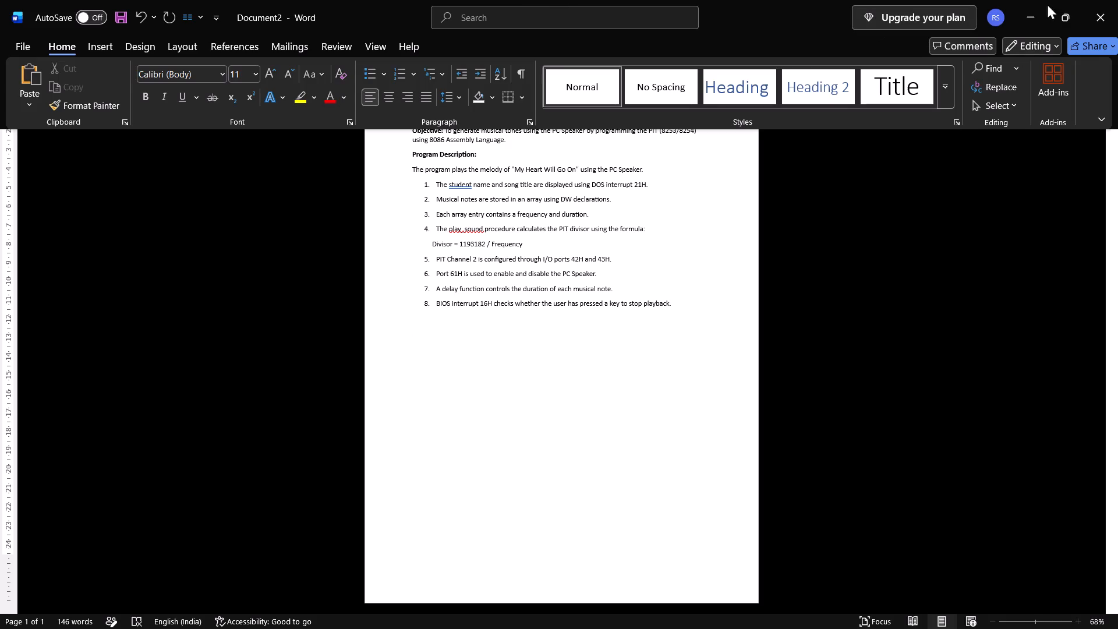
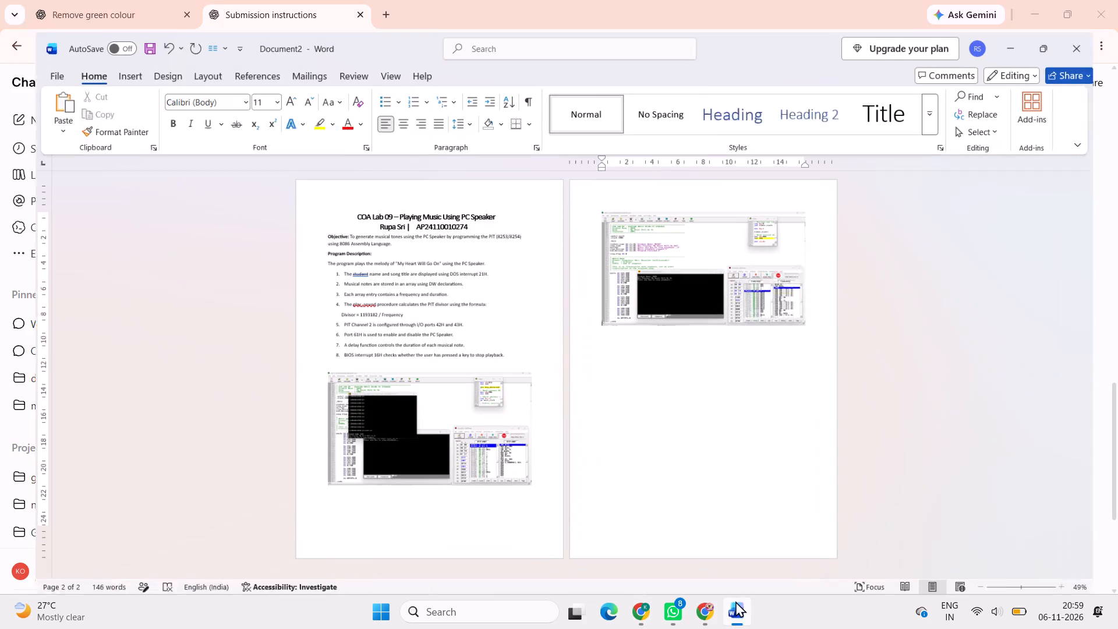
click(698, 411)
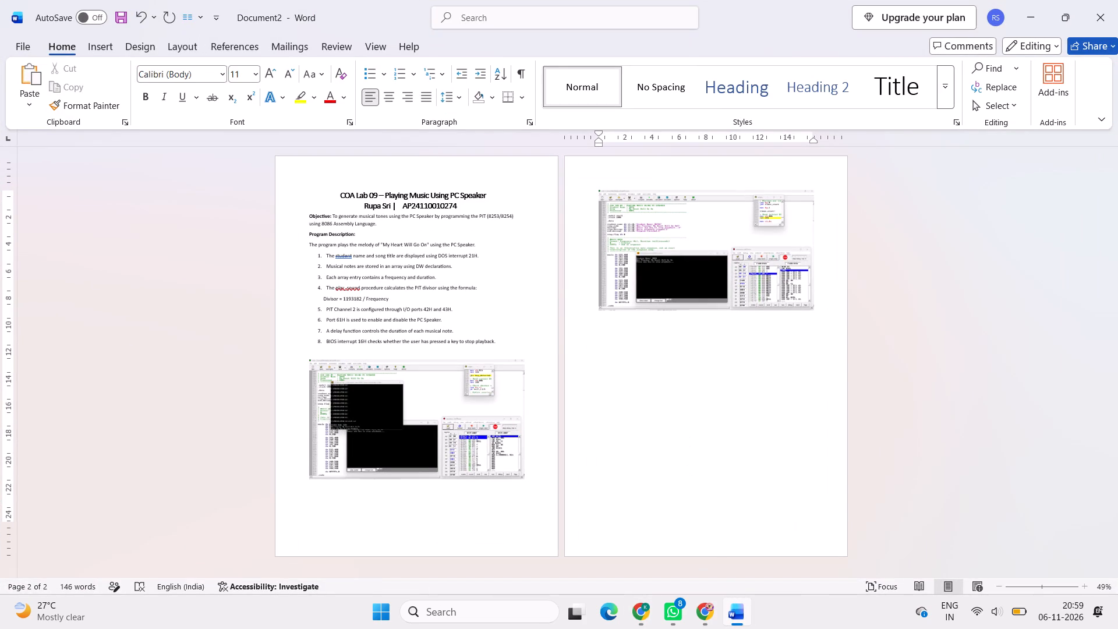
click(818, 324)
key(shift+Return)
key(shift+Return)
key(shift+Return)
key(ctrl+v)
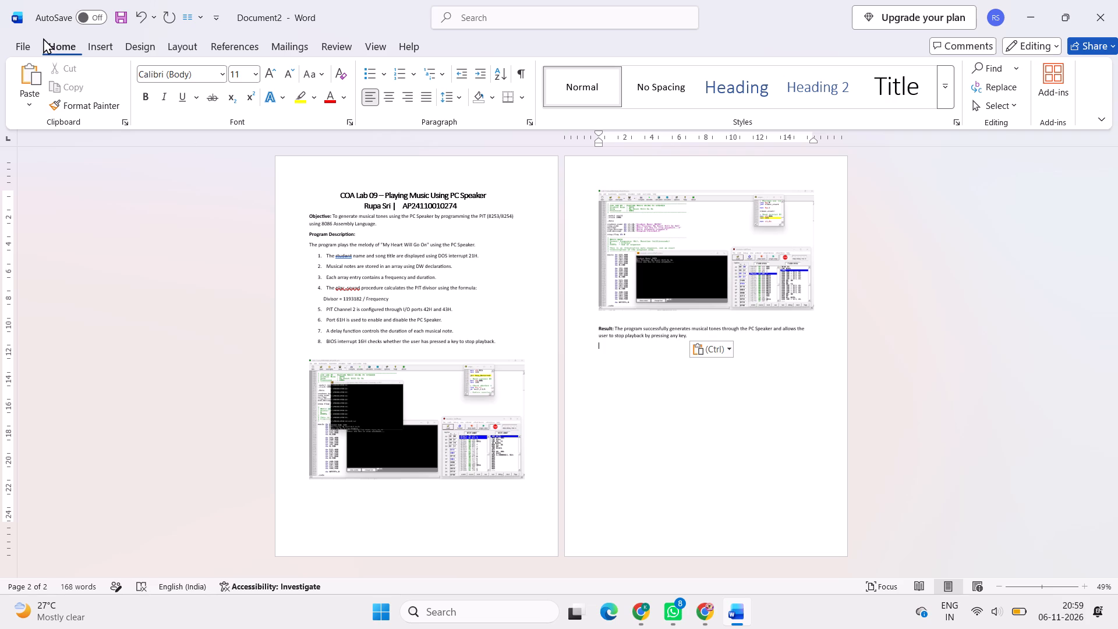
Save the document to the Desktop as a PDF named "COA Lab 09_" followed by the student registration number.
click(12, 41)
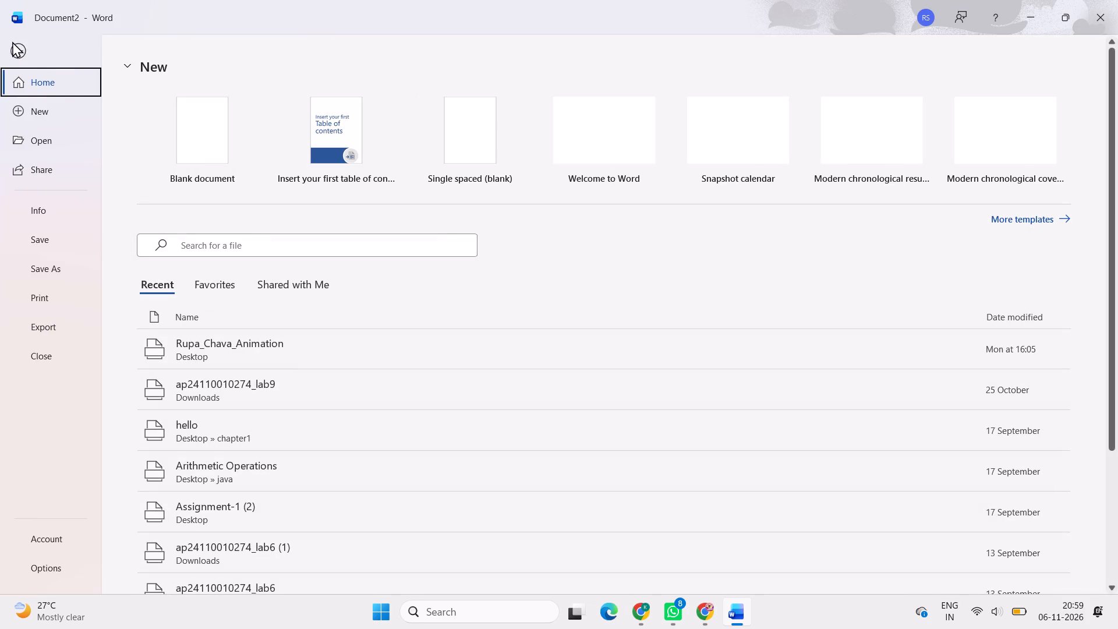
click(49, 273)
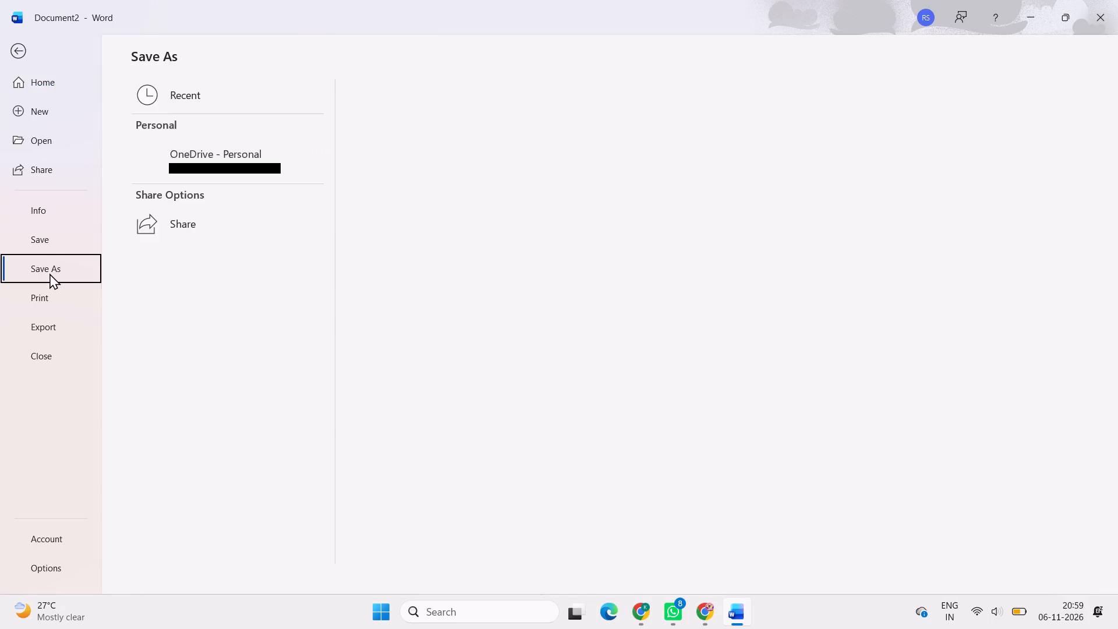
click(234, 301)
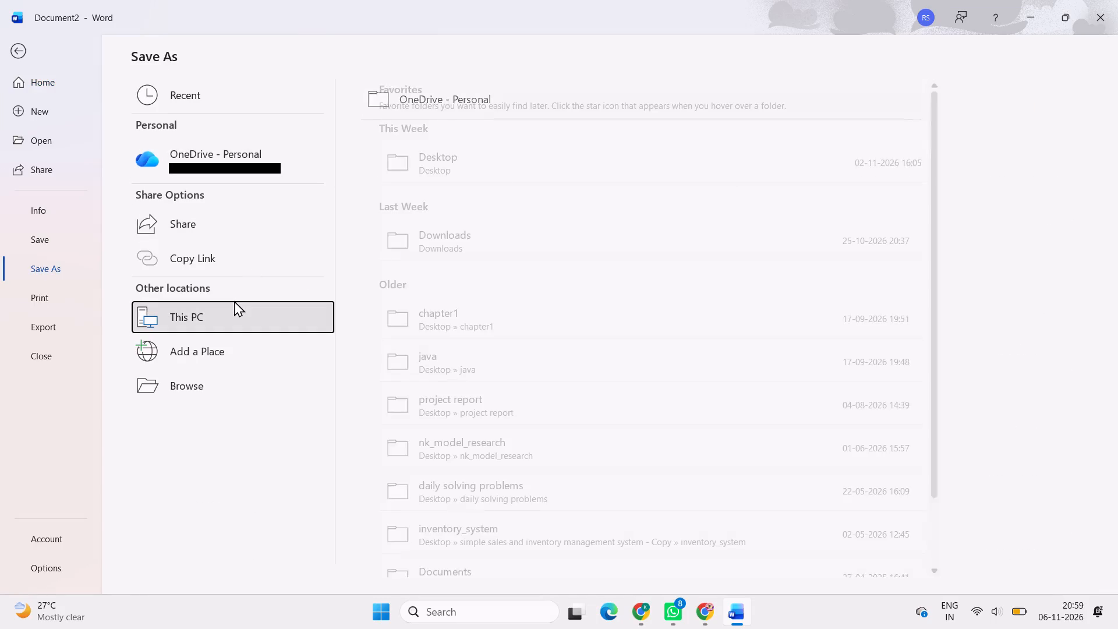
click(445, 147)
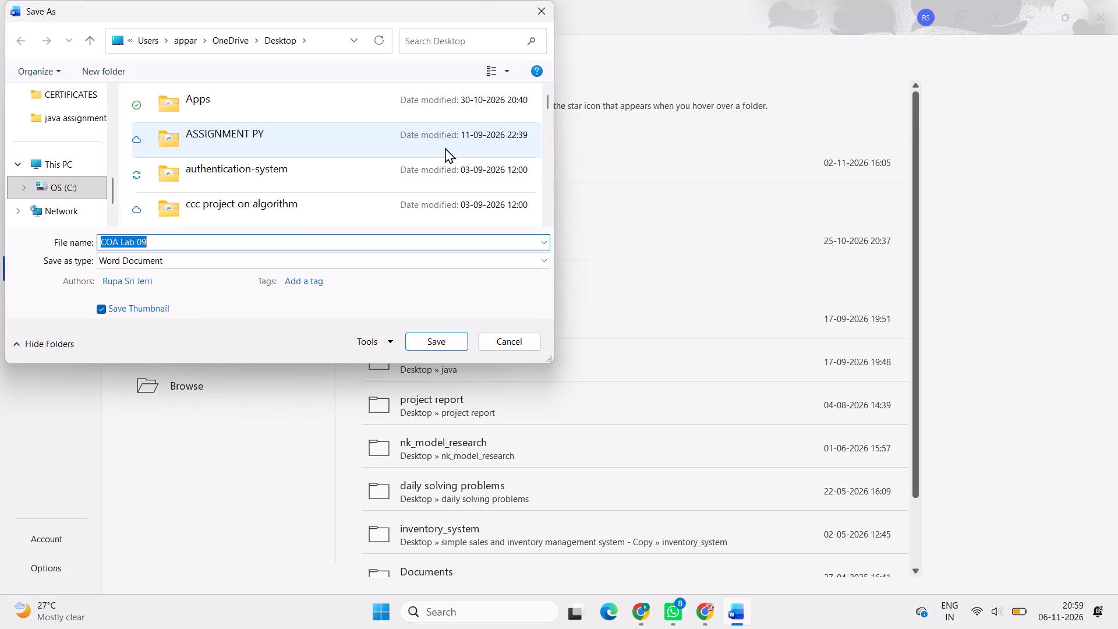
click(264, 242)
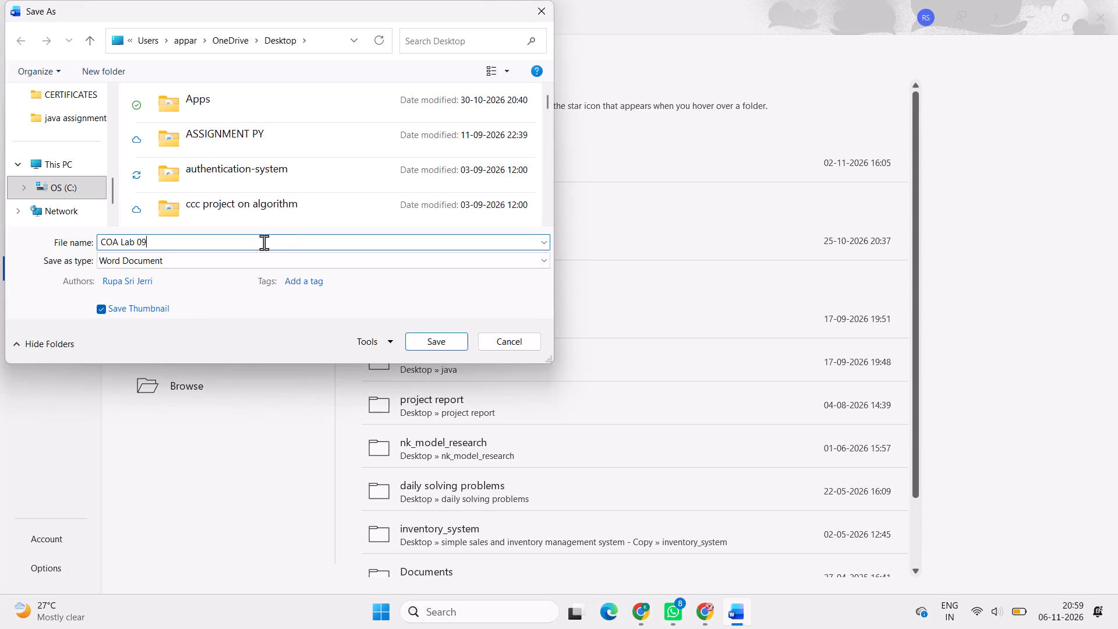
key(shift+underscore)
key(shift+a)
key(shift+p)
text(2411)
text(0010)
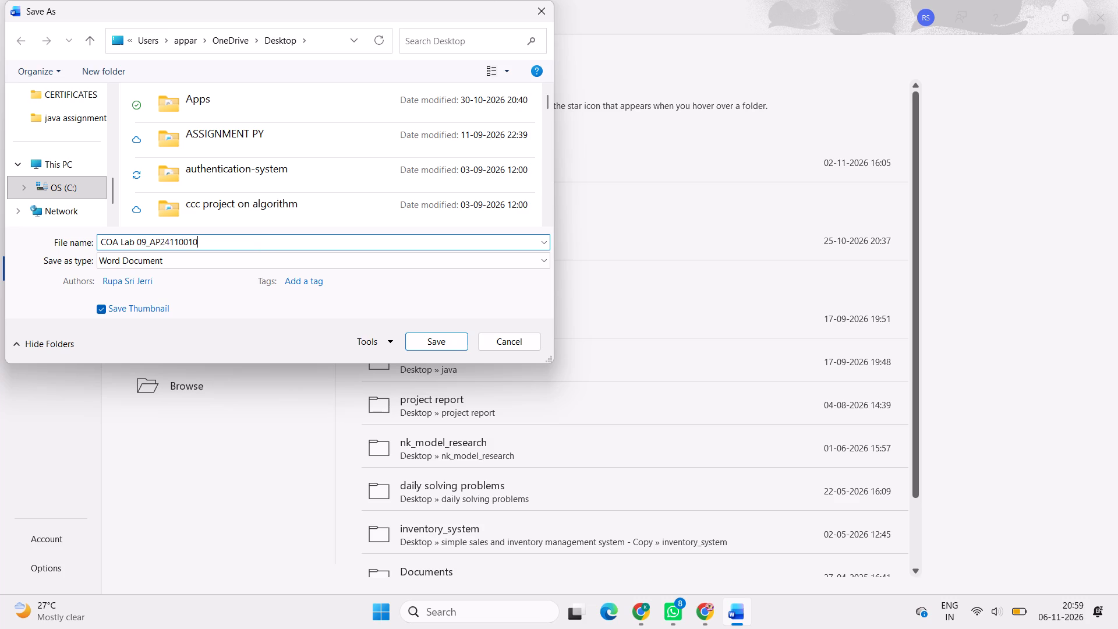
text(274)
click(215, 260)
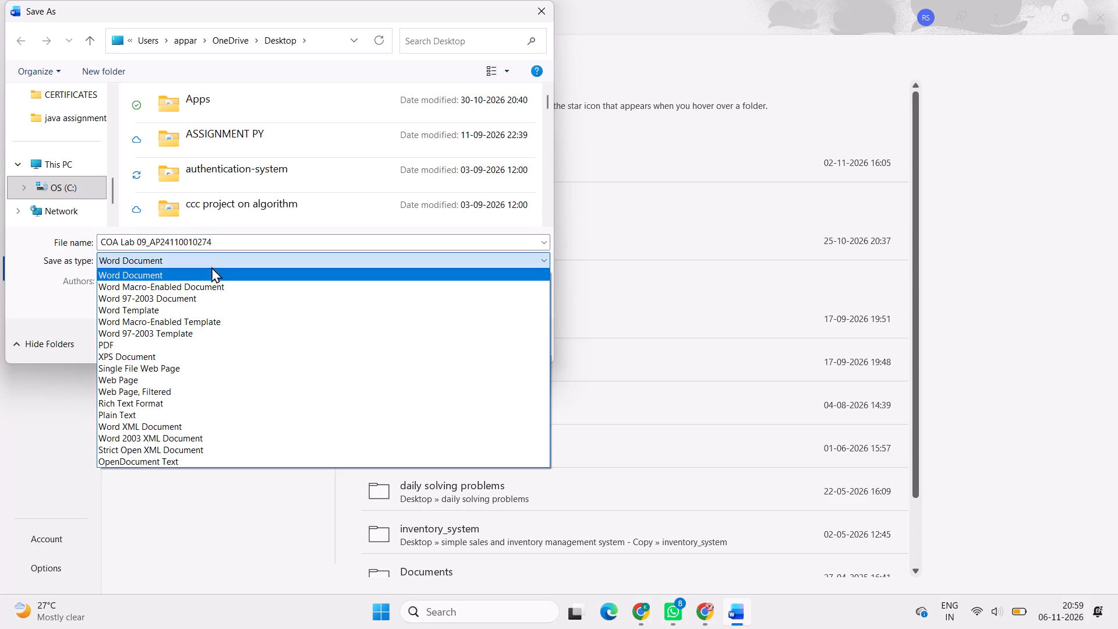
click(189, 341)
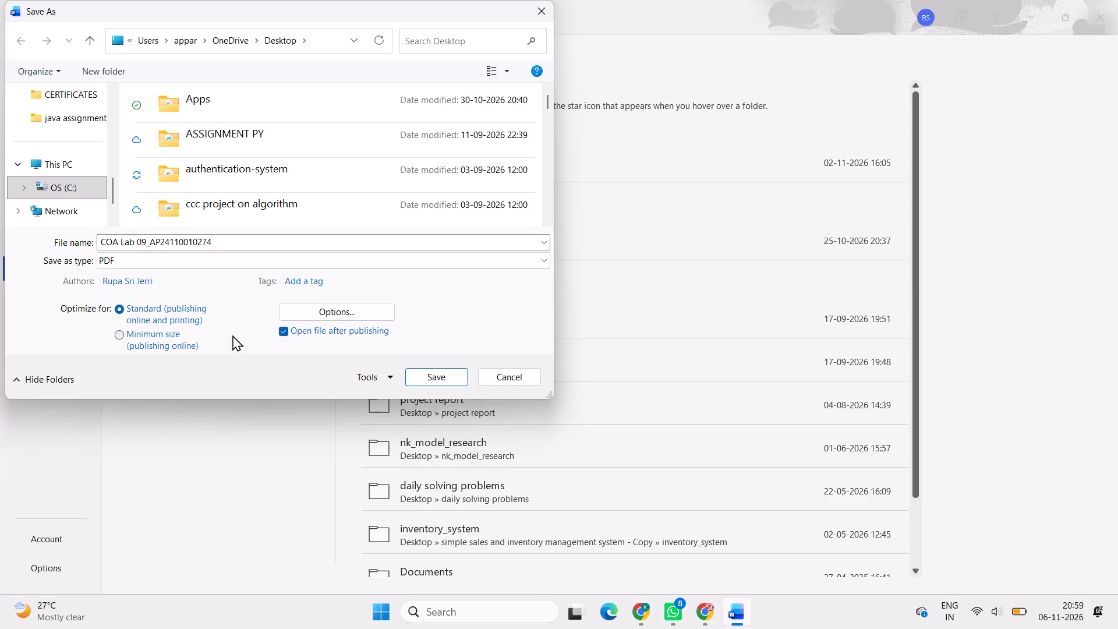
click(437, 379)
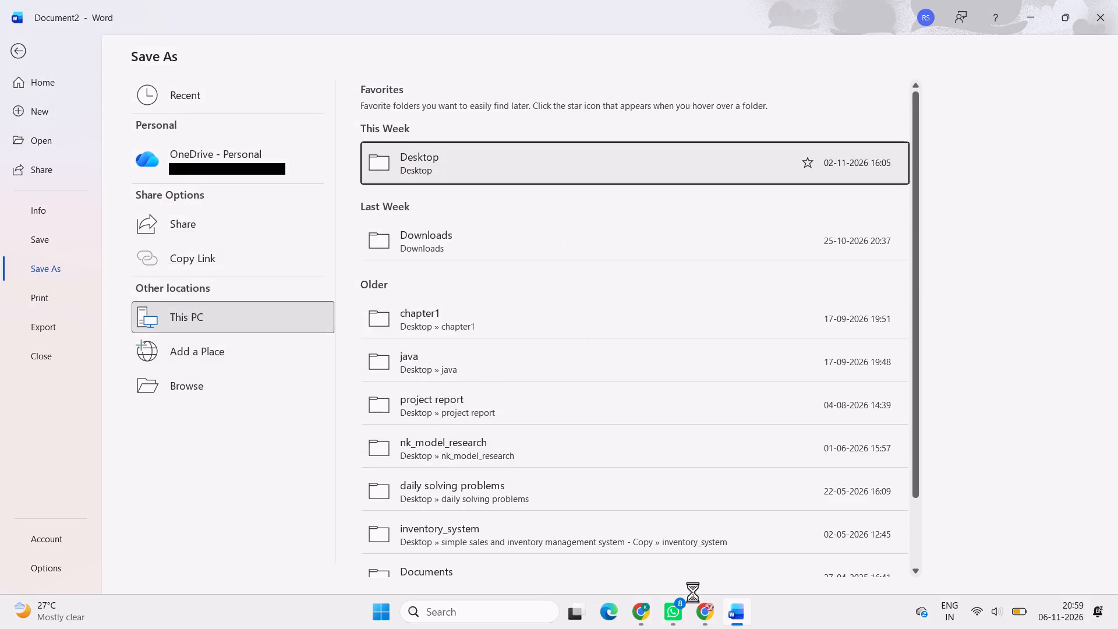
Switch to the Chrome window that holds the Lab 09 classroom assignment.
click(704, 610)
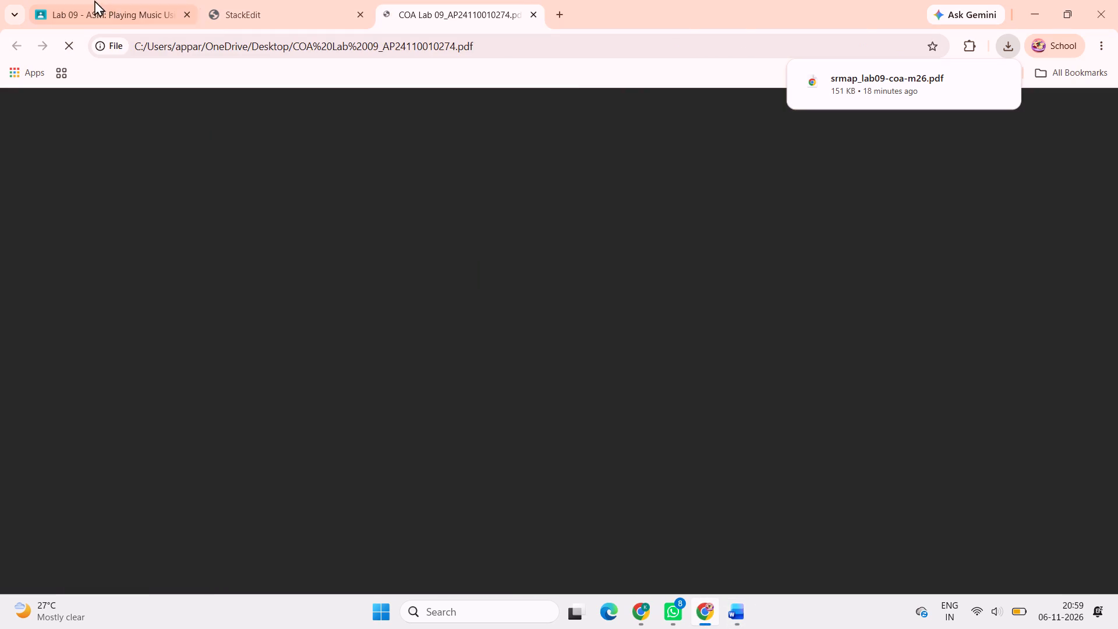
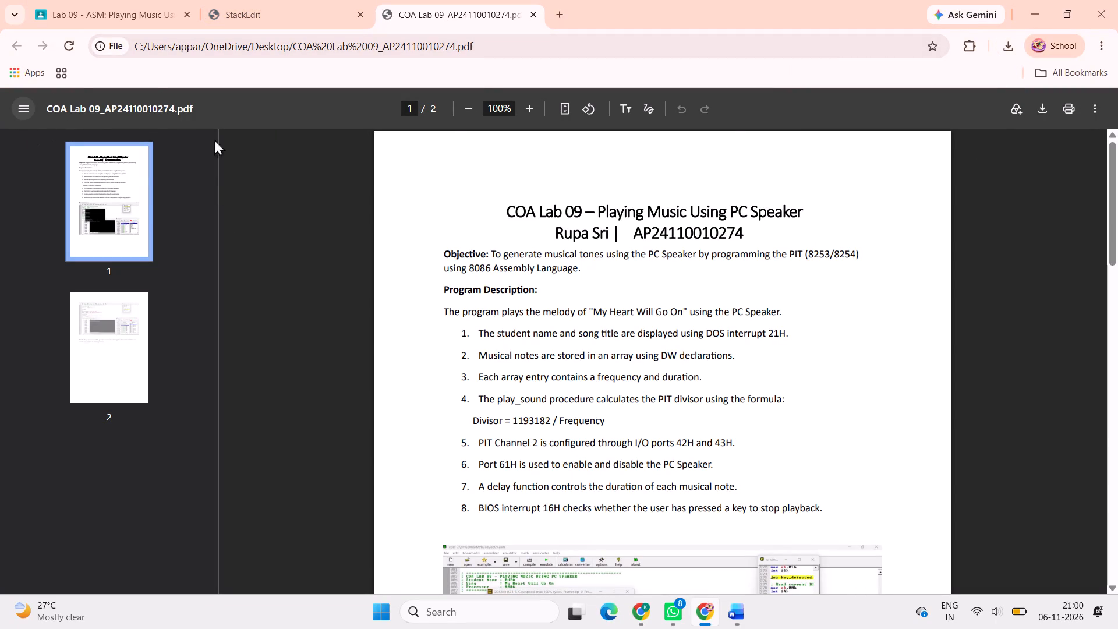
Return from the exported PDF to the Lab 09 classroom assignment and close the problem-statement PDF preview.
click(27, 107)
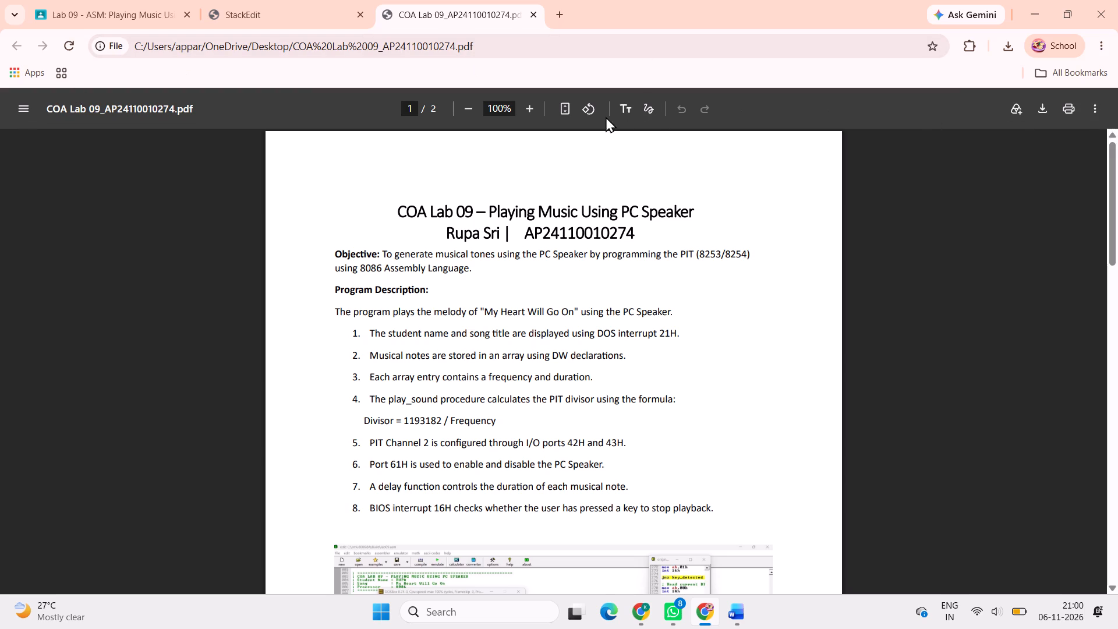
click(90, 8)
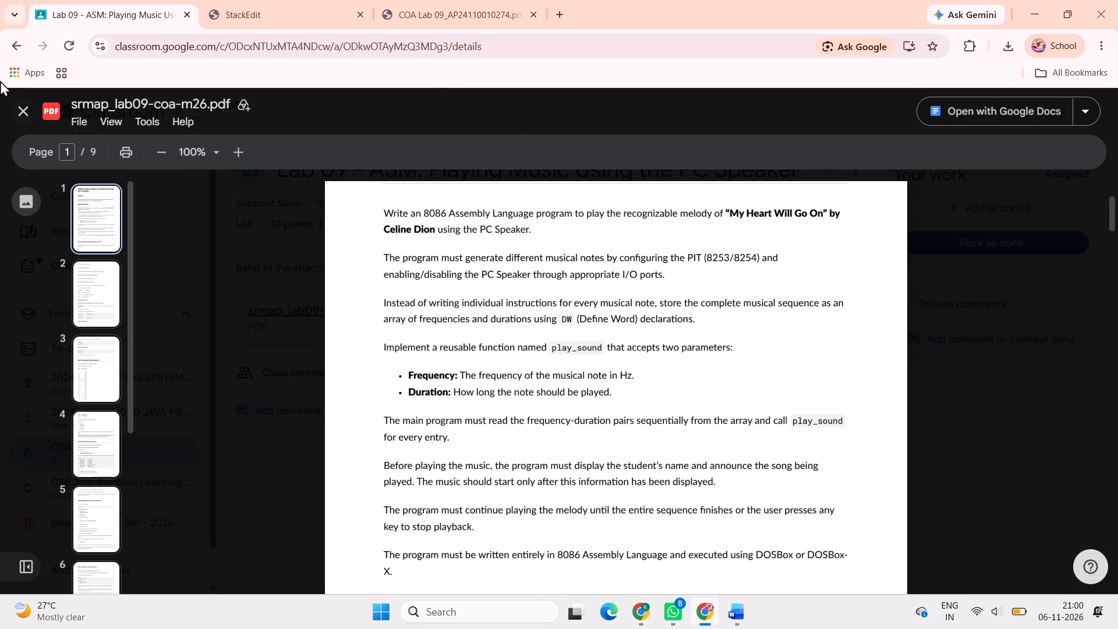
click(19, 104)
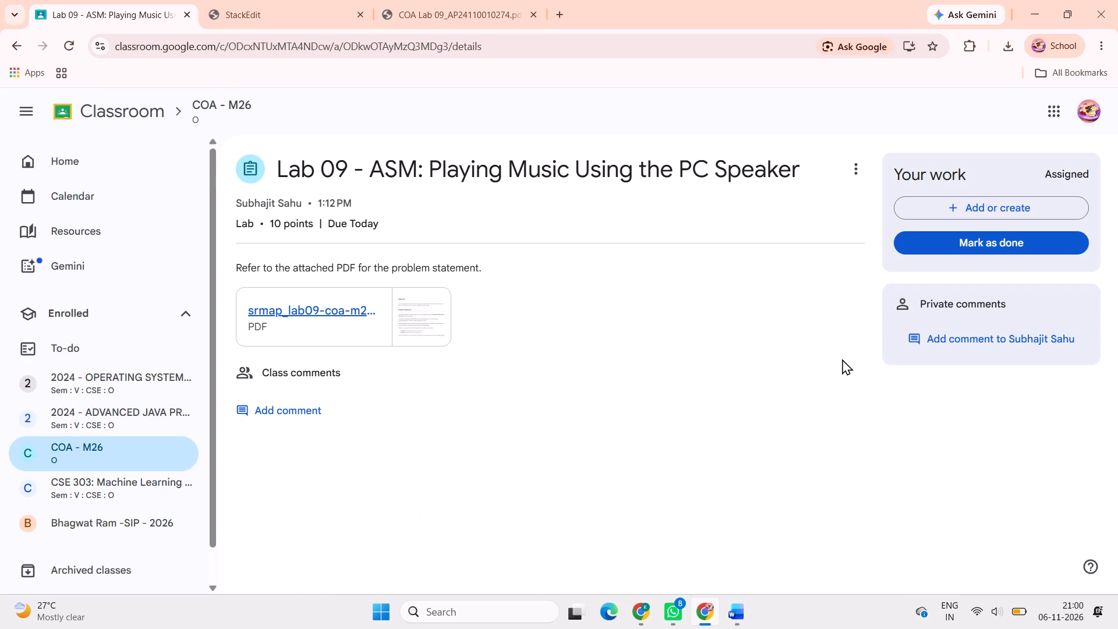
Start a file upload through Google Drive for the assignment and browse to the Desktop folder.
click(1015, 210)
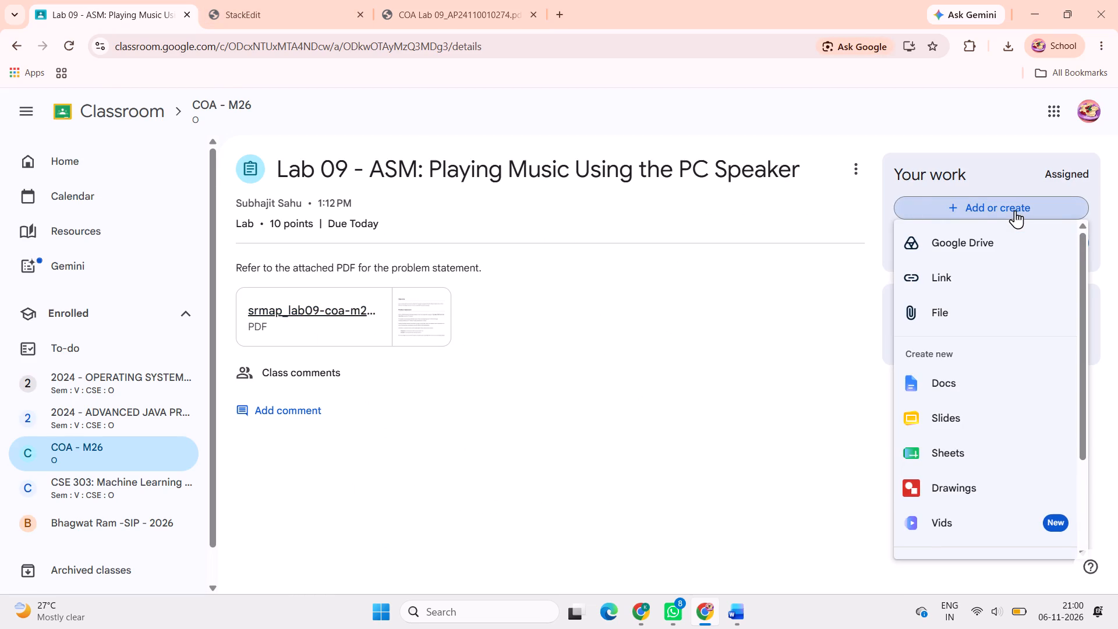
click(986, 234)
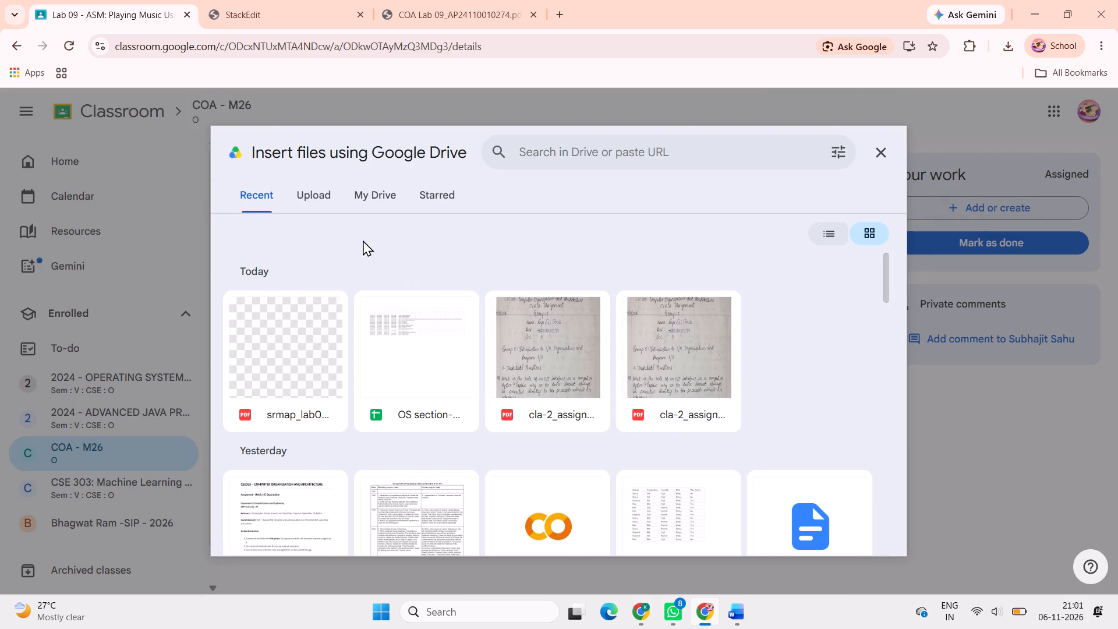
click(317, 197)
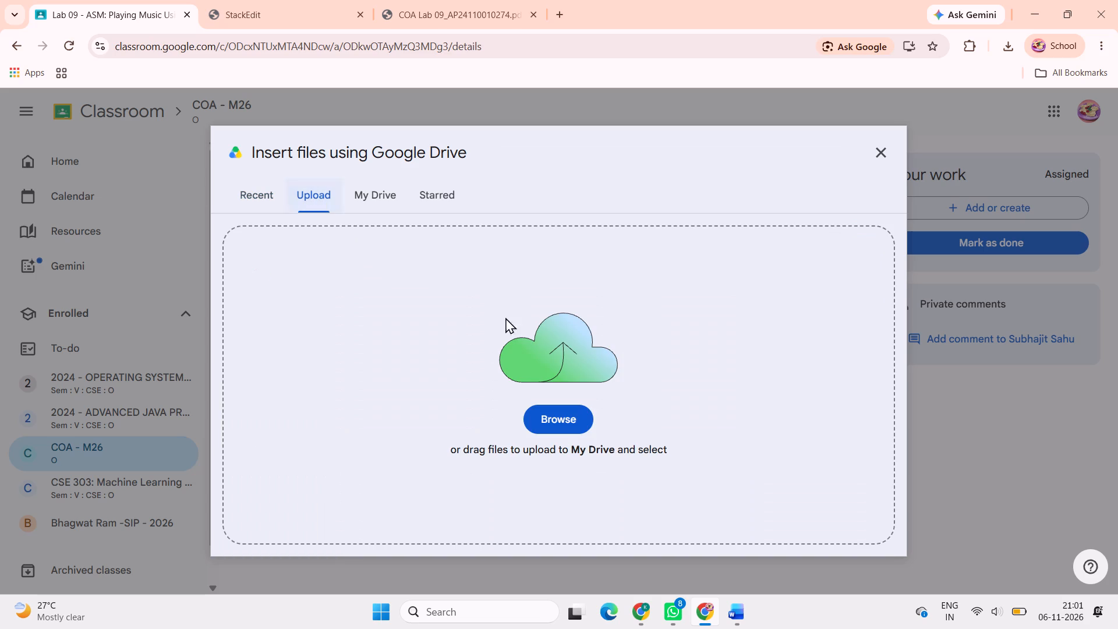
click(576, 414)
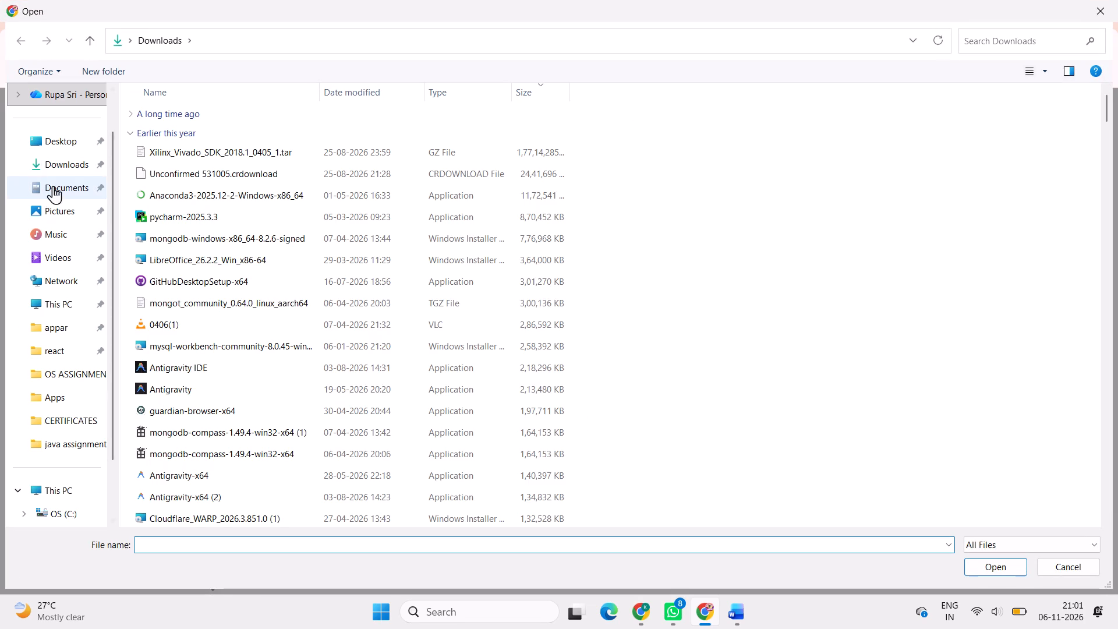
click(73, 141)
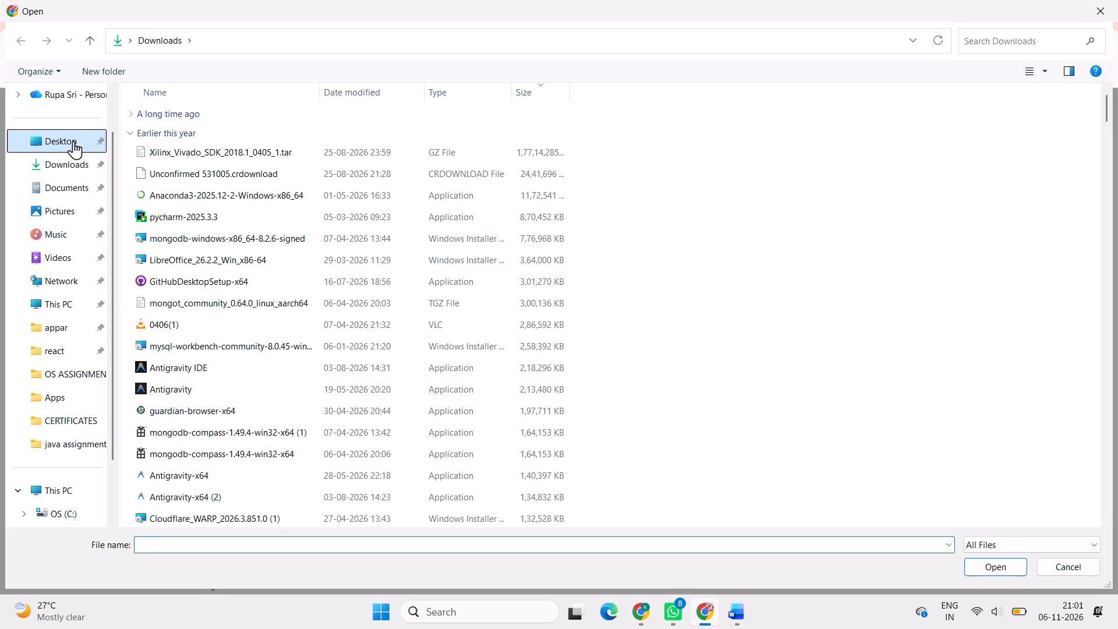
Look through the Desktop files and folders for the exported COA Lab 09 PDF.
scroll(360, 344, down, 4)
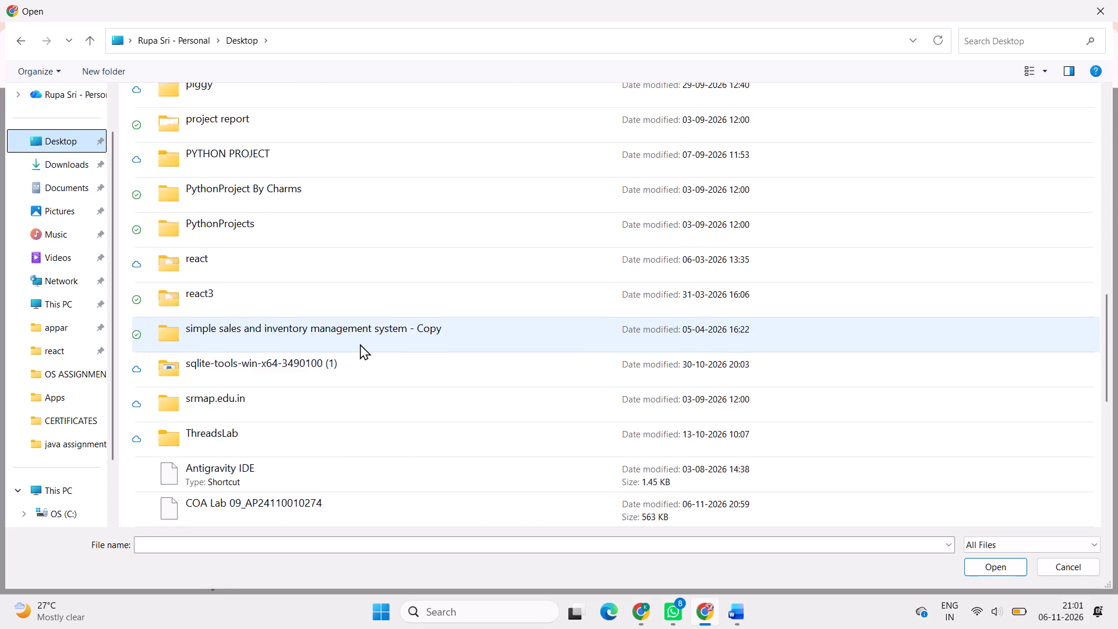
scroll(360, 344, down, 7)
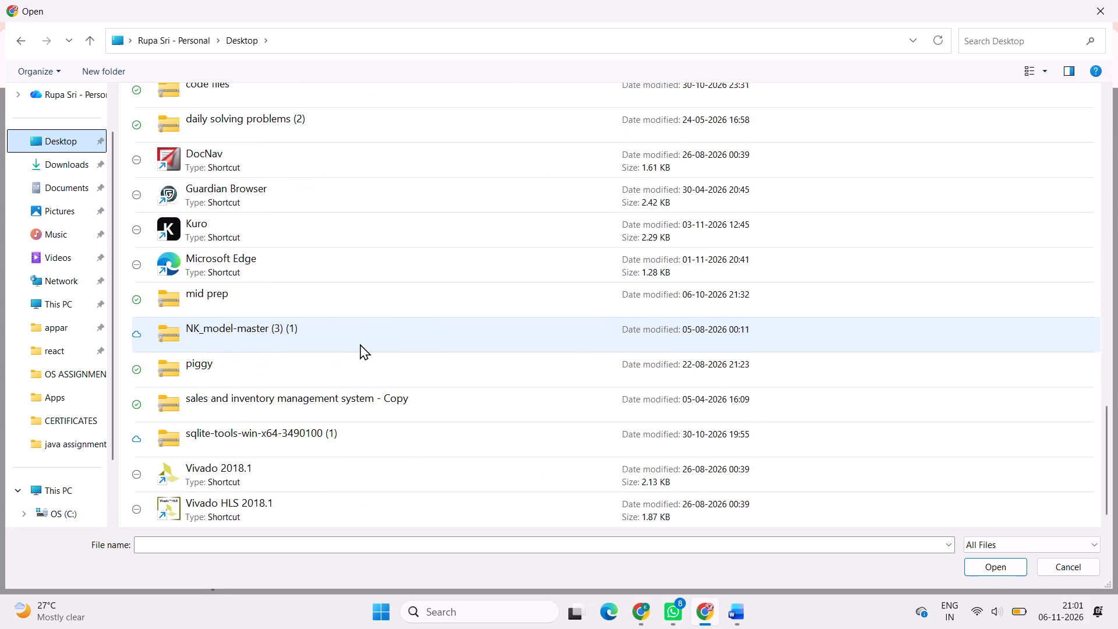
click(284, 542)
scroll(346, 369, up, 2)
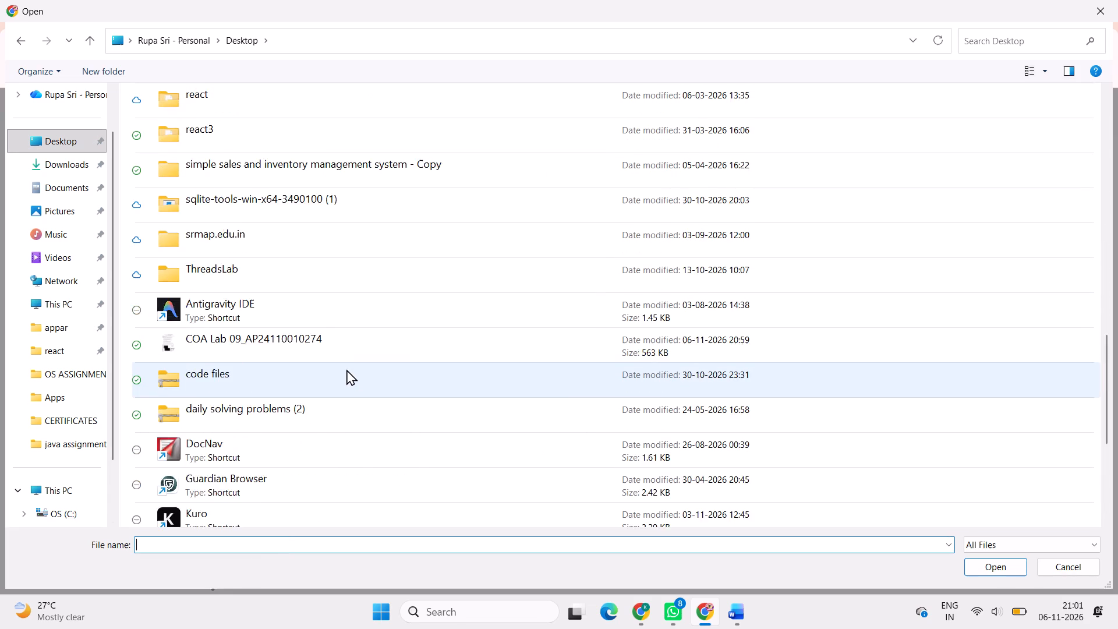
scroll(346, 369, up, 2)
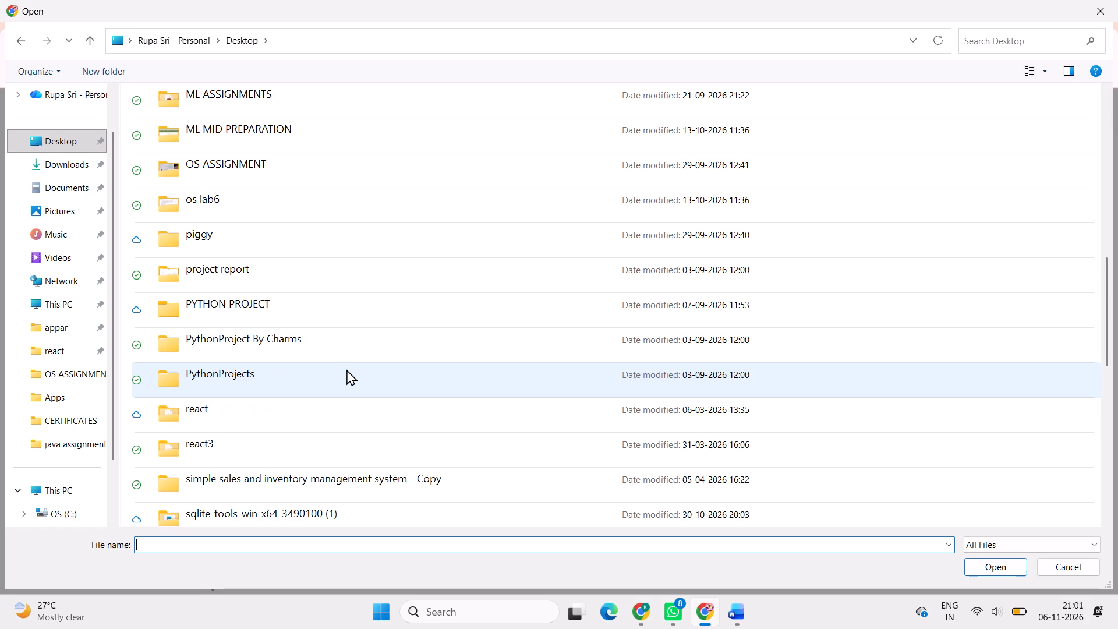
scroll(346, 369, up, 2)
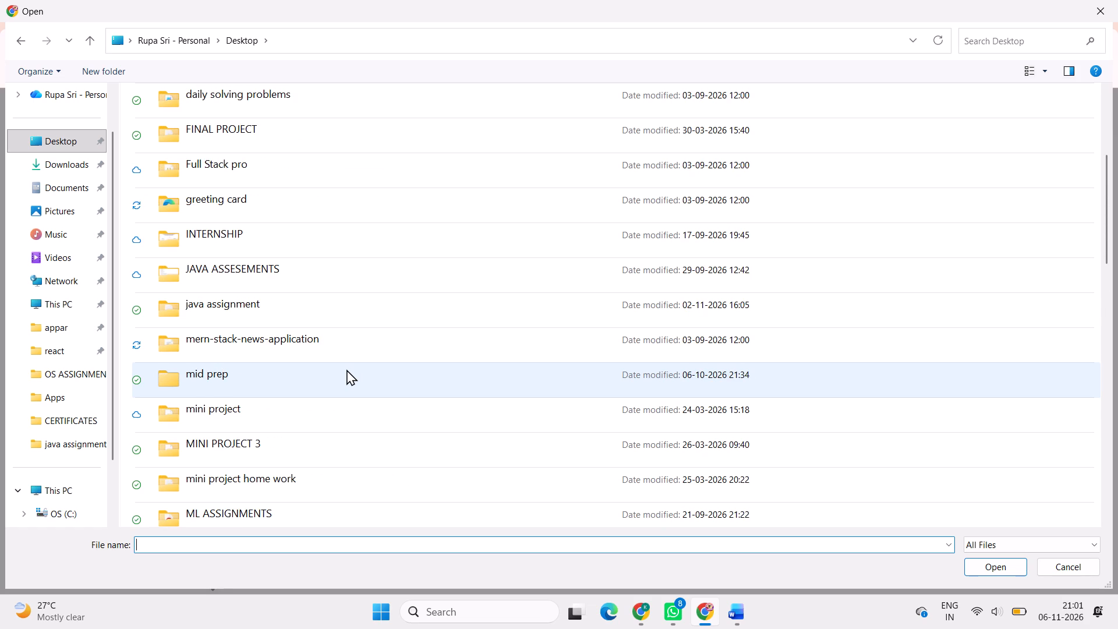
scroll(346, 369, up, 1)
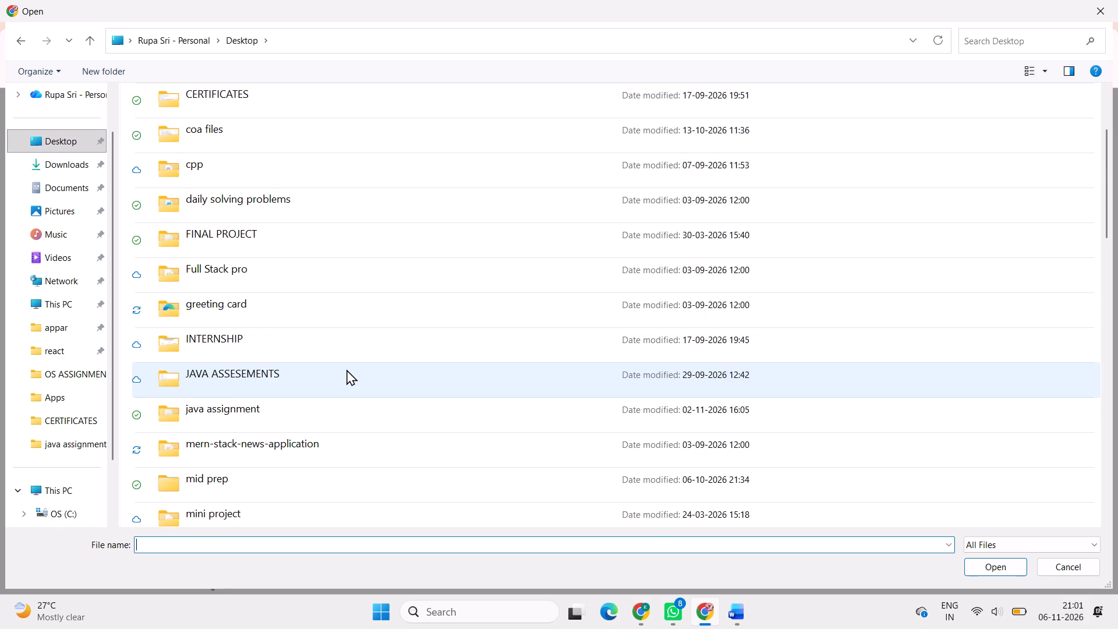
scroll(346, 369, up, 2)
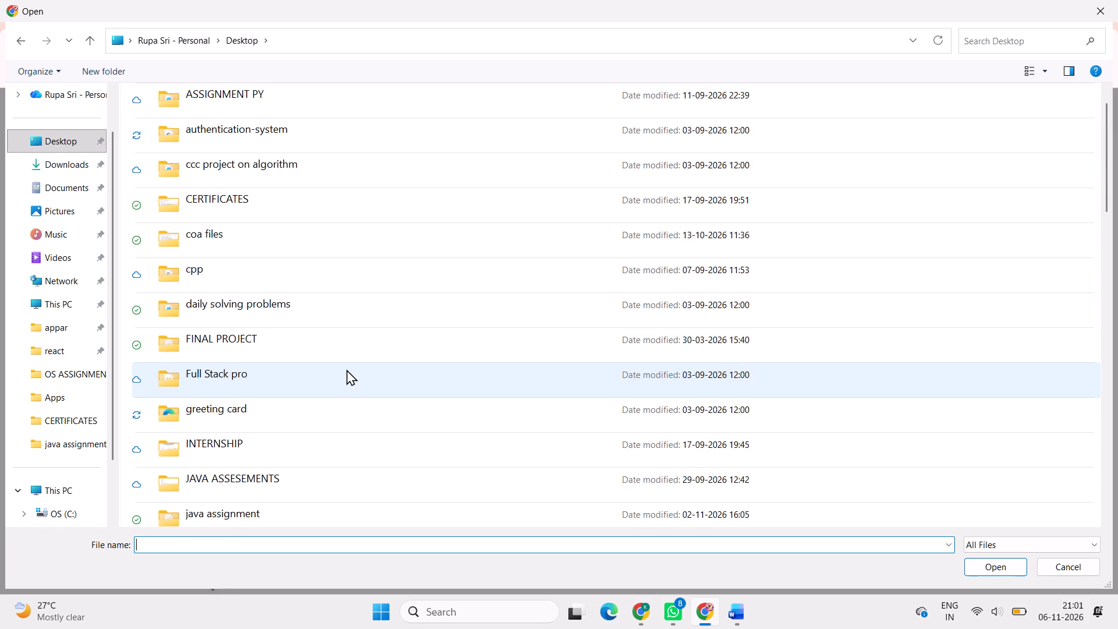
scroll(346, 369, up, 2)
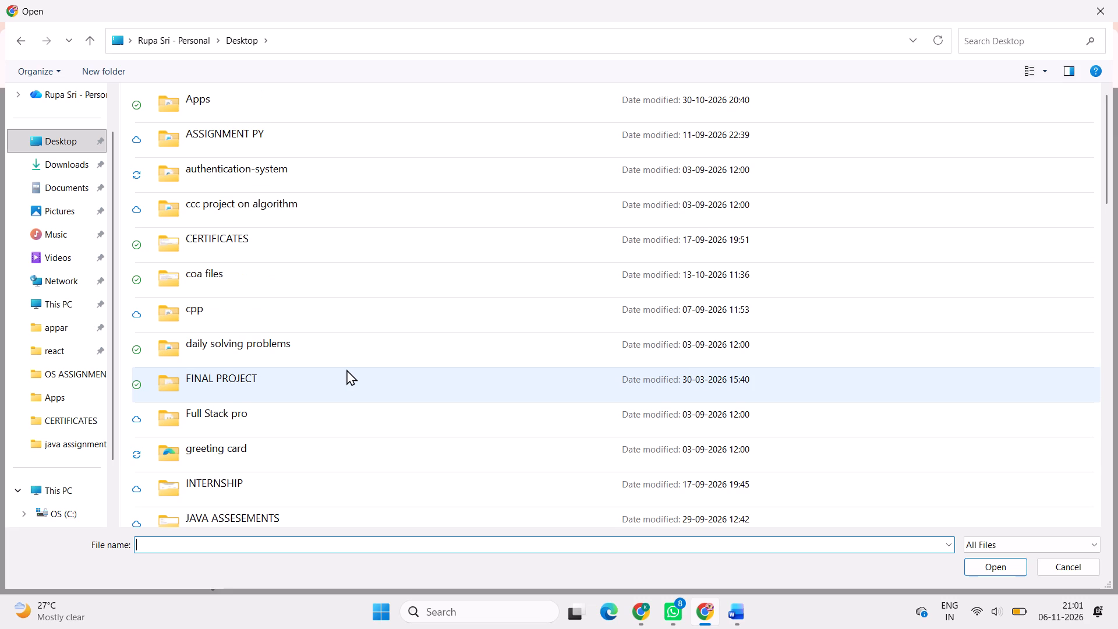
click(346, 369)
scroll(346, 369, up, 2)
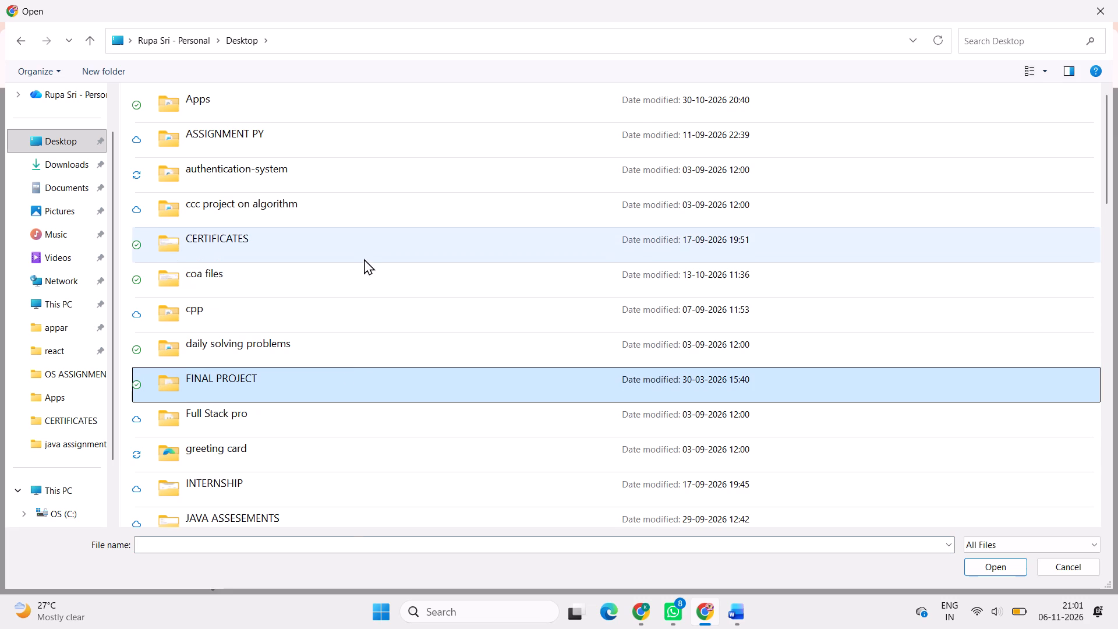
scroll(364, 259, up, 3)
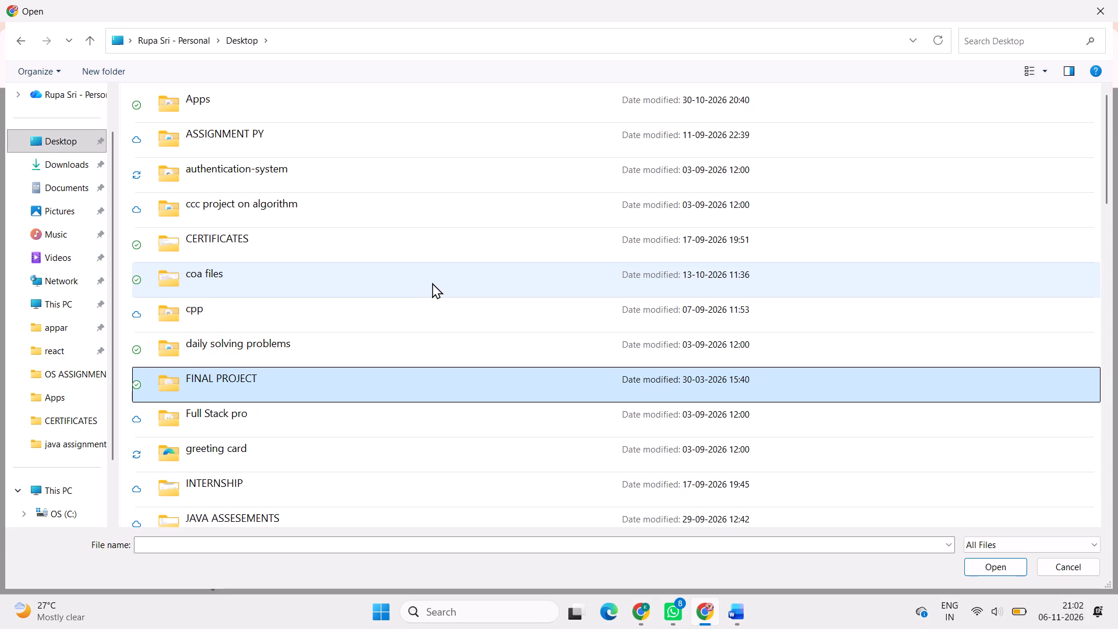
scroll(362, 415, down, 8)
scroll(362, 415, up, 1)
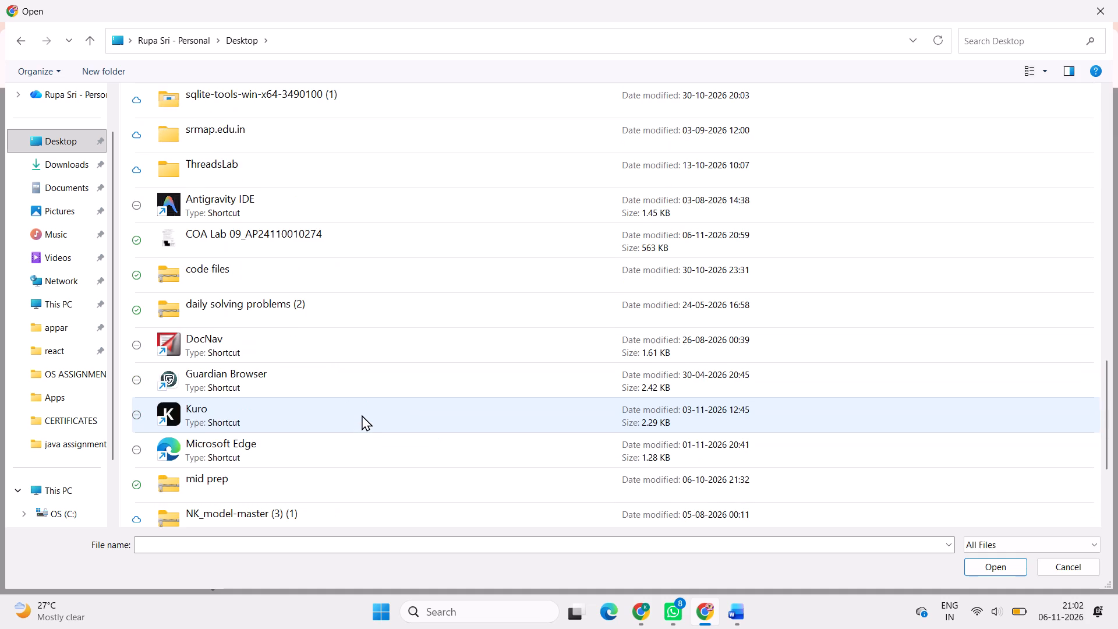
scroll(362, 415, up, 1)
scroll(302, 197, up, 1)
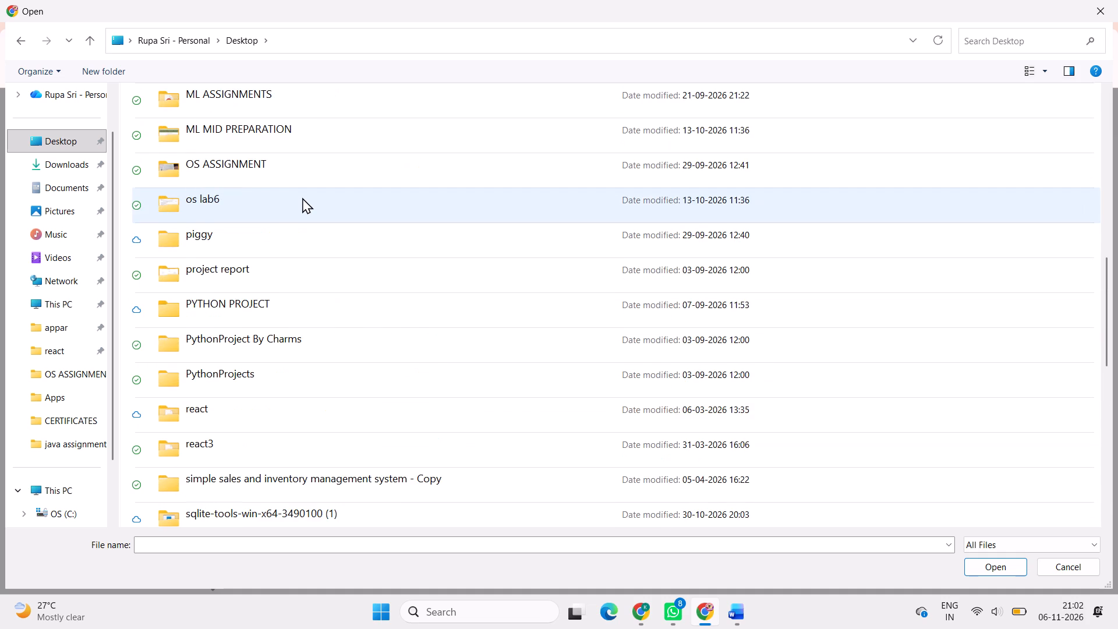
Find the COA Lab 09 PDF by entering "co" as the file name and attach it to the assignment.
click(233, 544)
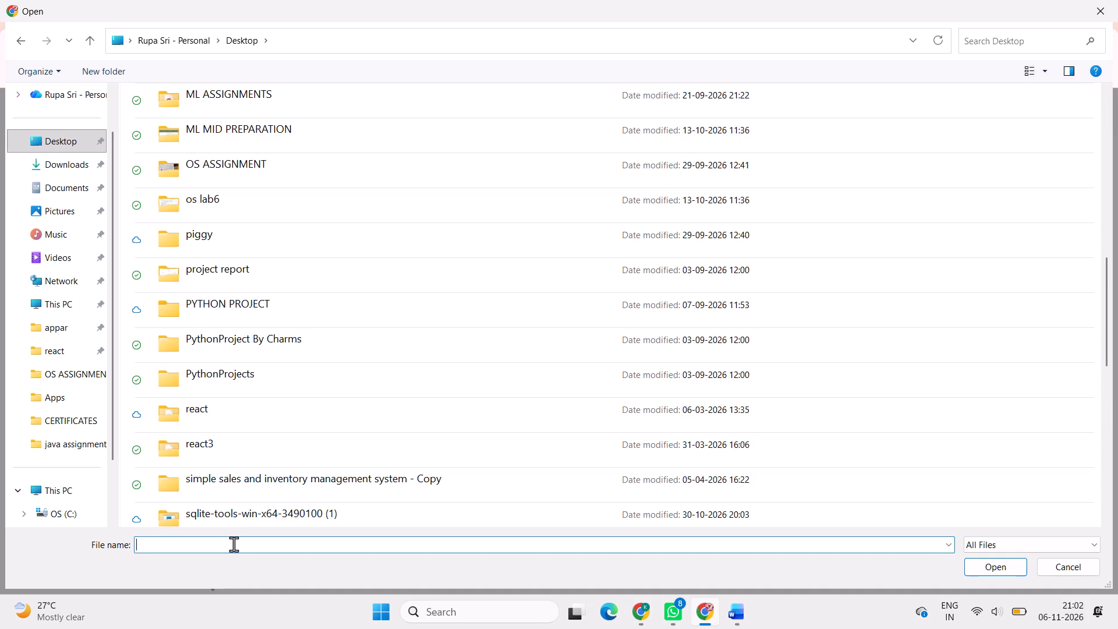
text(co)
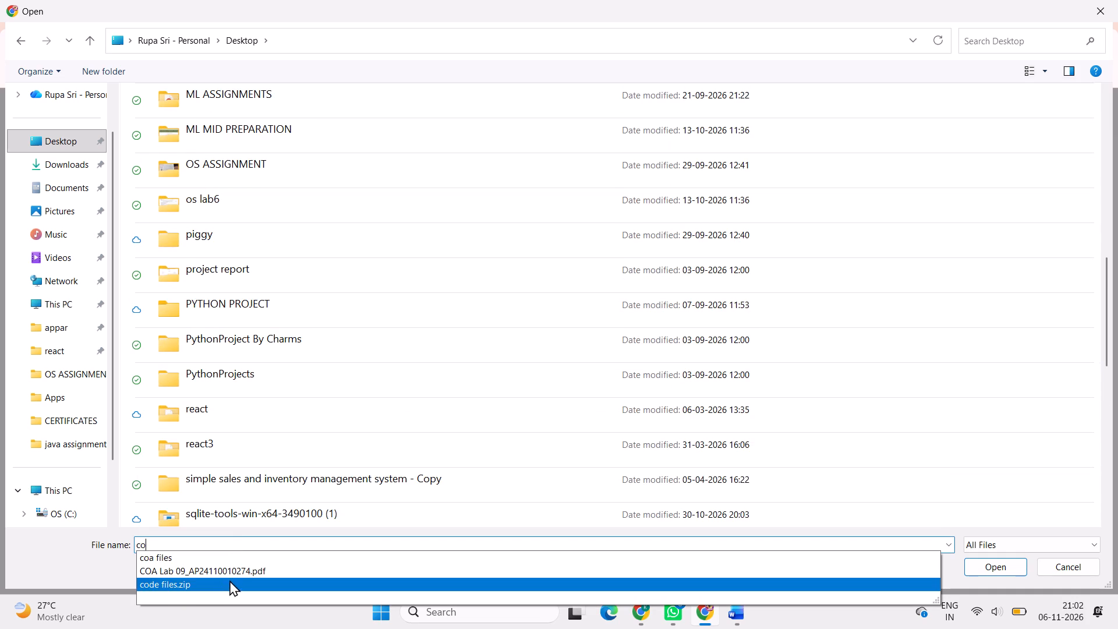
click(248, 573)
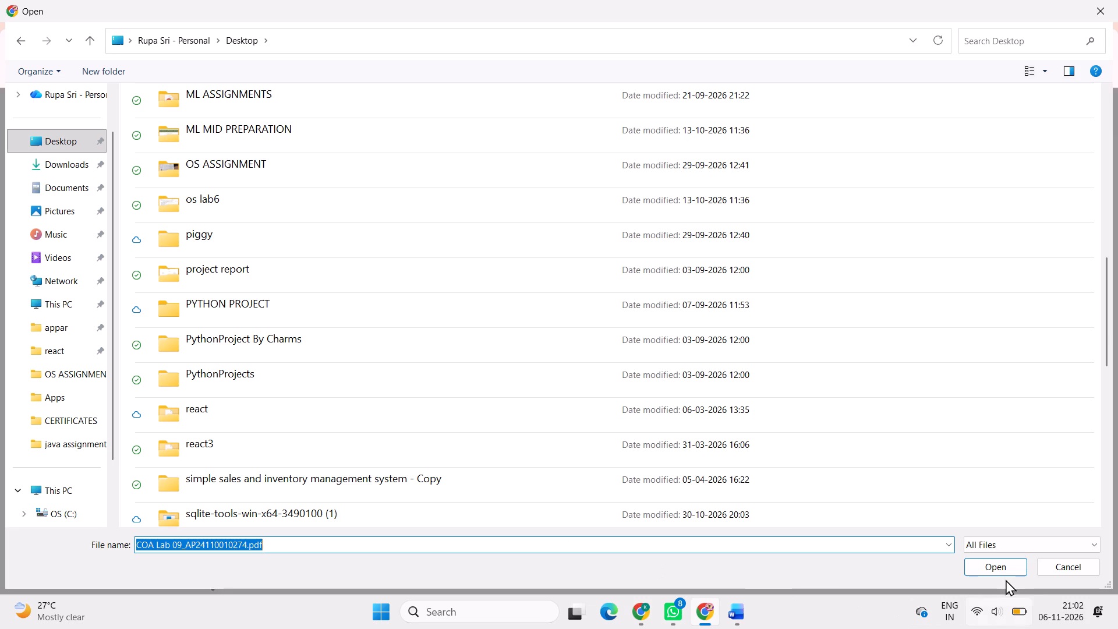
click(1010, 567)
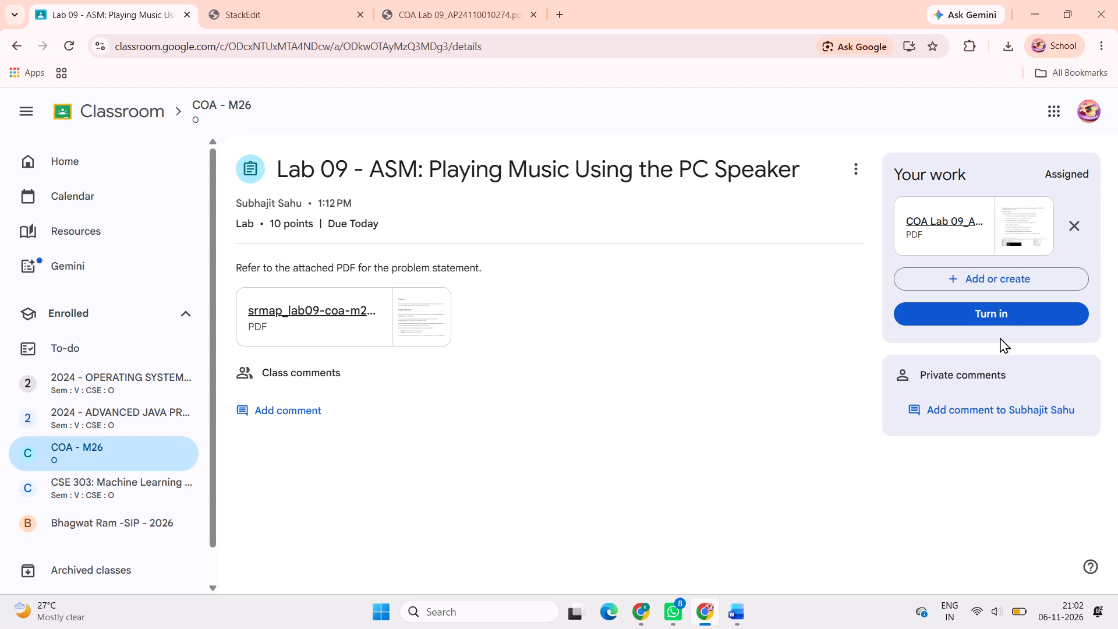
Turn in the Lab 09 assignment with the attached COA Lab 09 PDF.
click(1018, 314)
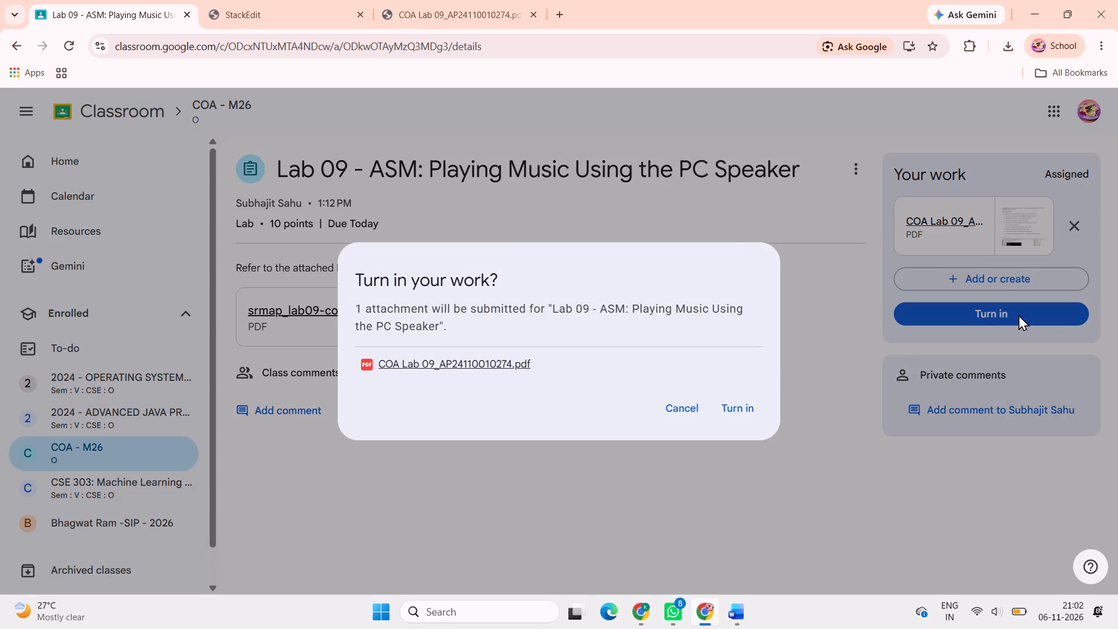
click(748, 412)
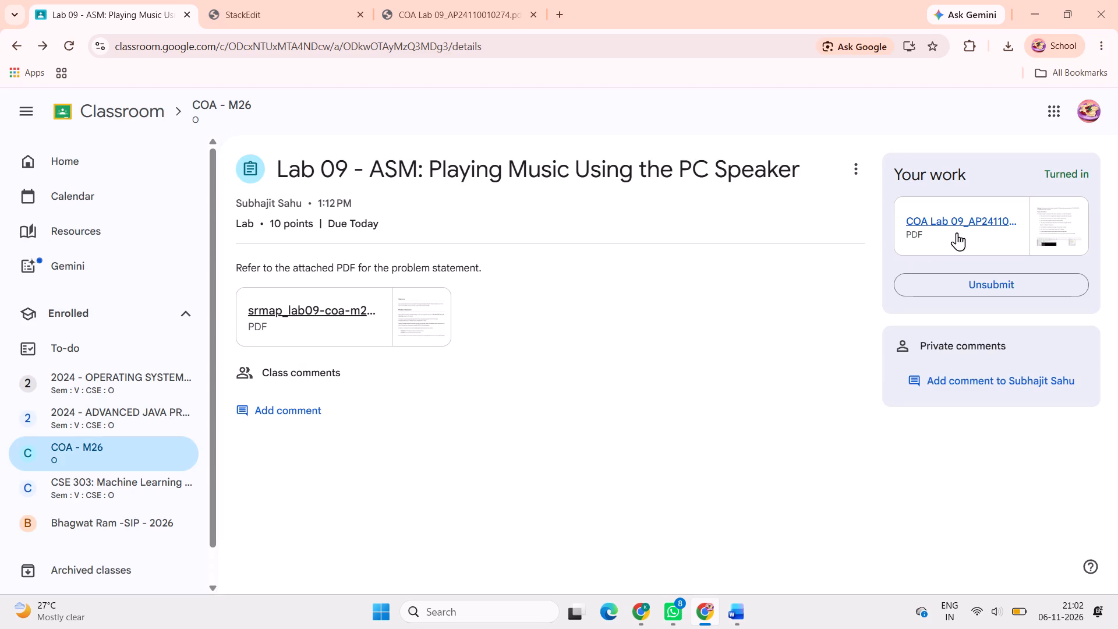
Open the submitted COA Lab 09 PDF from the assignment and review both pages, including the description, output screenshots and result.
click(985, 219)
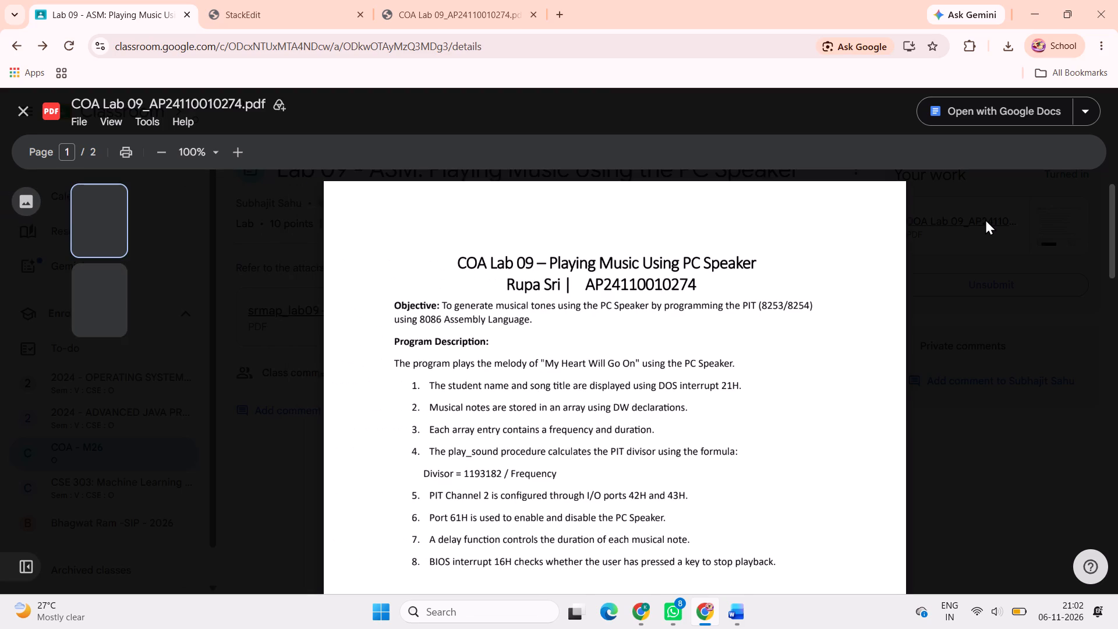
scroll(795, 387, down, 1)
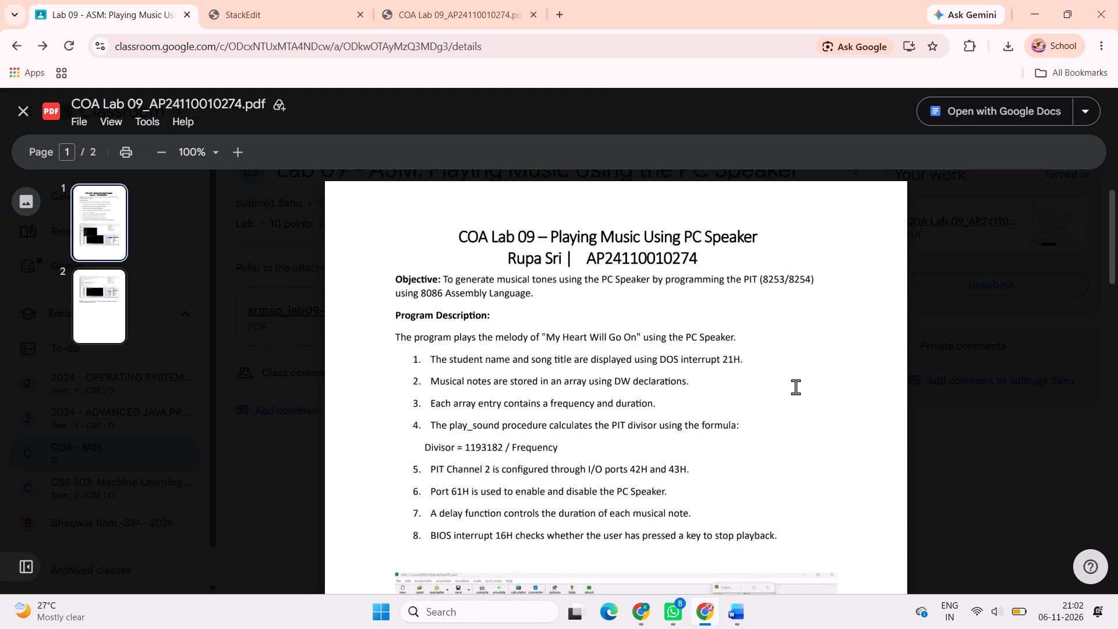
scroll(795, 387, down, 2)
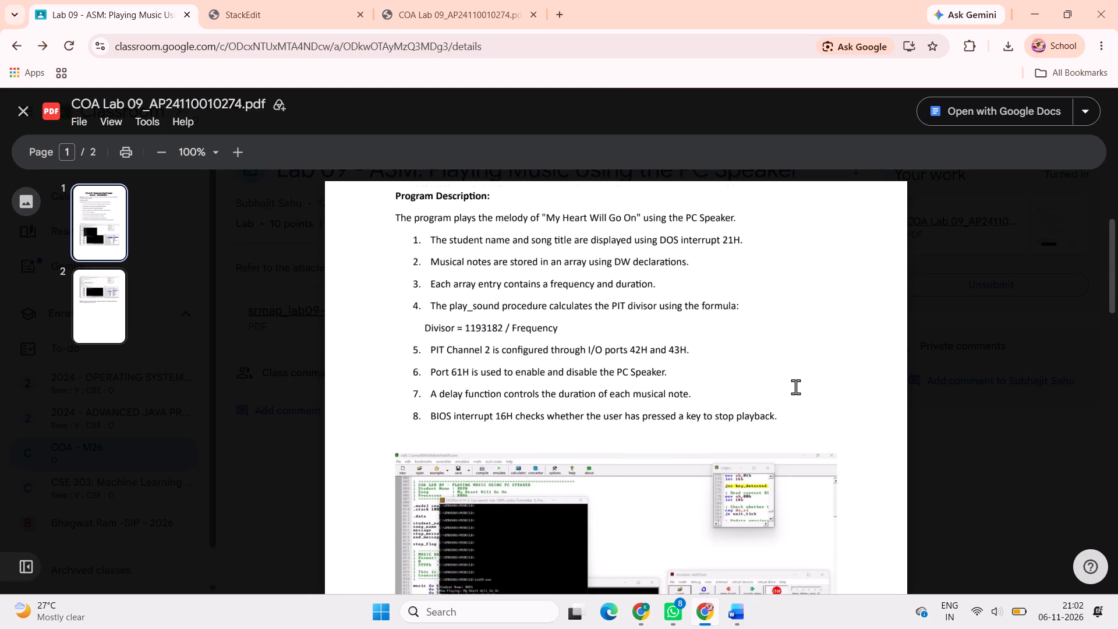
scroll(795, 387, down, 5)
scroll(795, 387, up, 6)
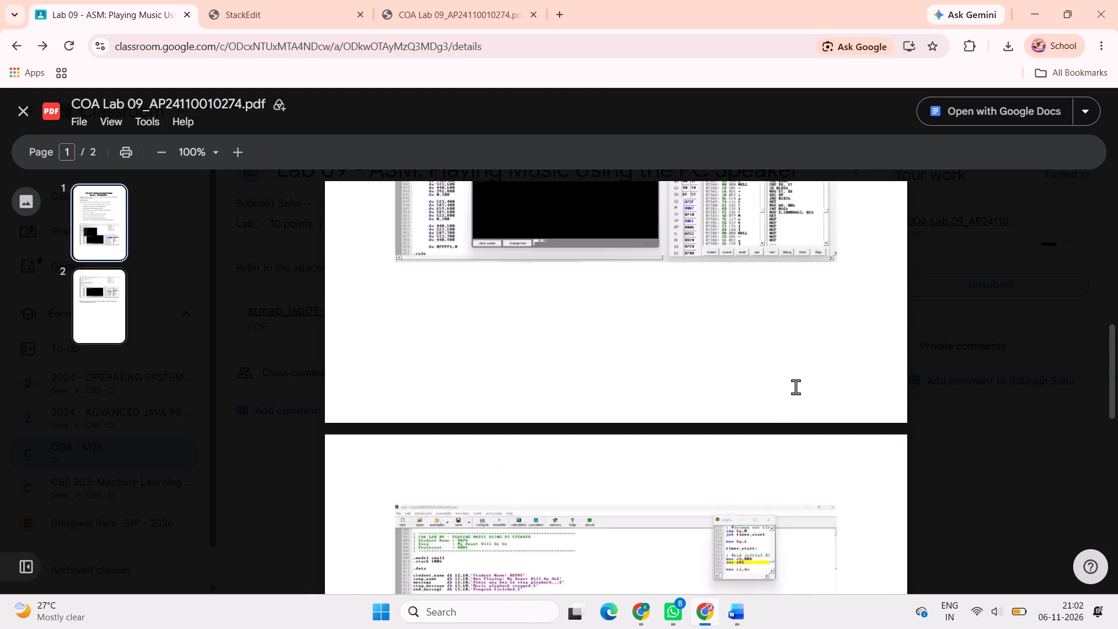
scroll(795, 387, up, 1)
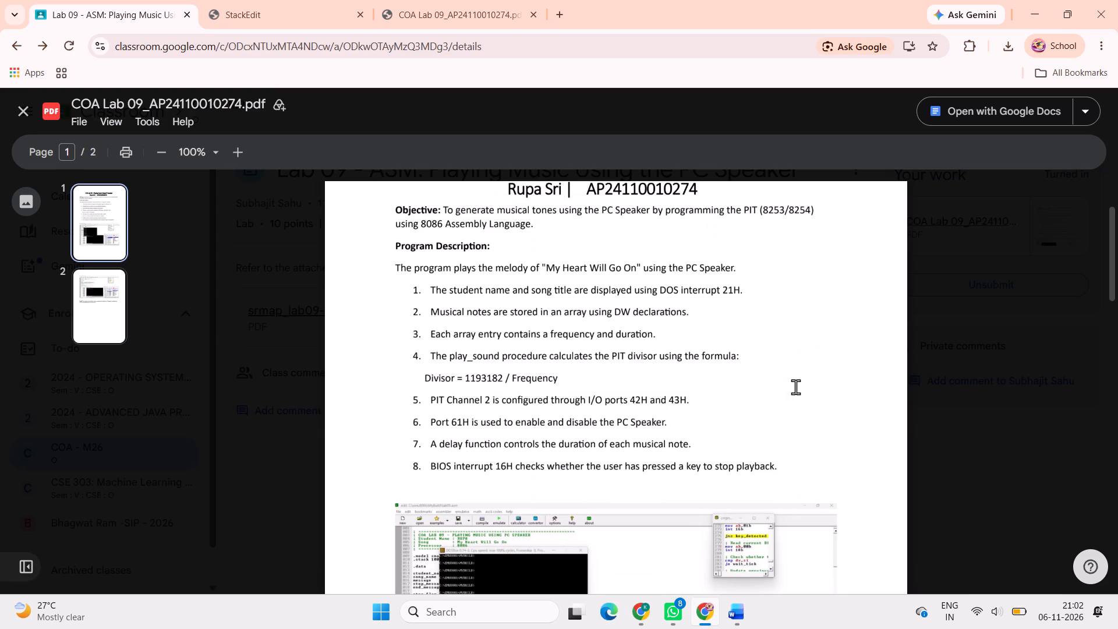
scroll(795, 387, down, 11)
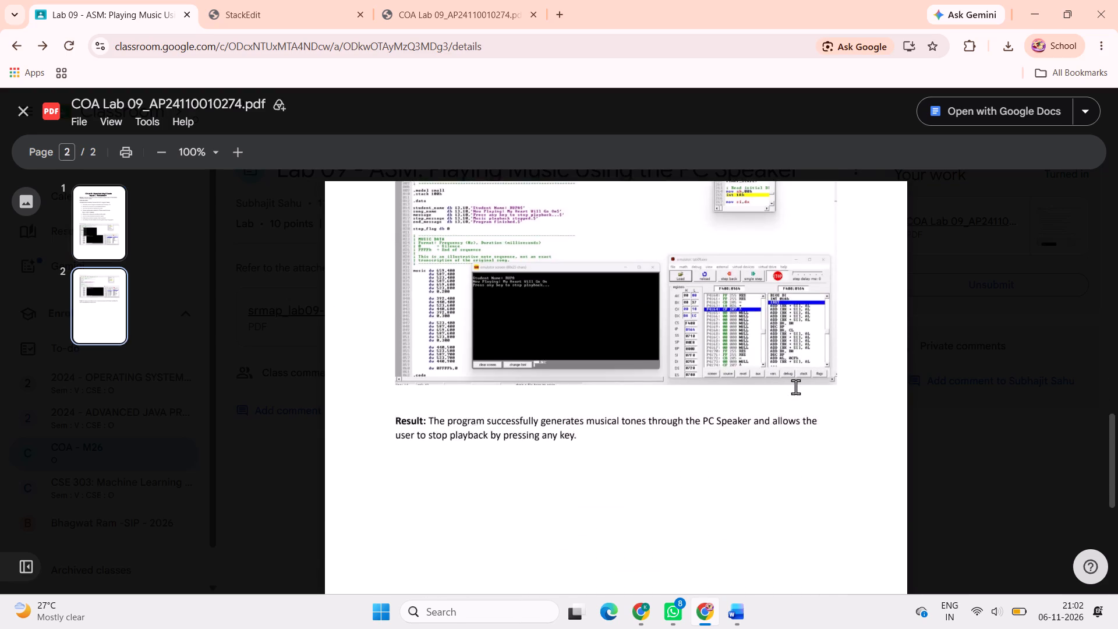
scroll(795, 387, up, 11)
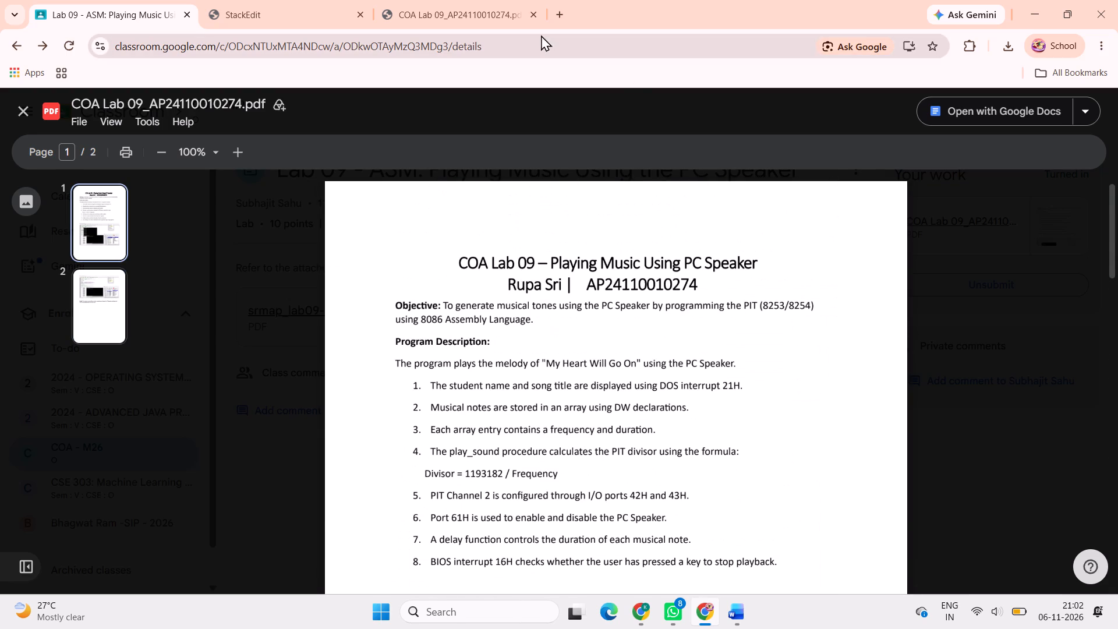
Bring up the lab problem statement PDF, followed by the separately opened copy of the COA Lab 09 PDF.
click(313, 0)
click(465, 2)
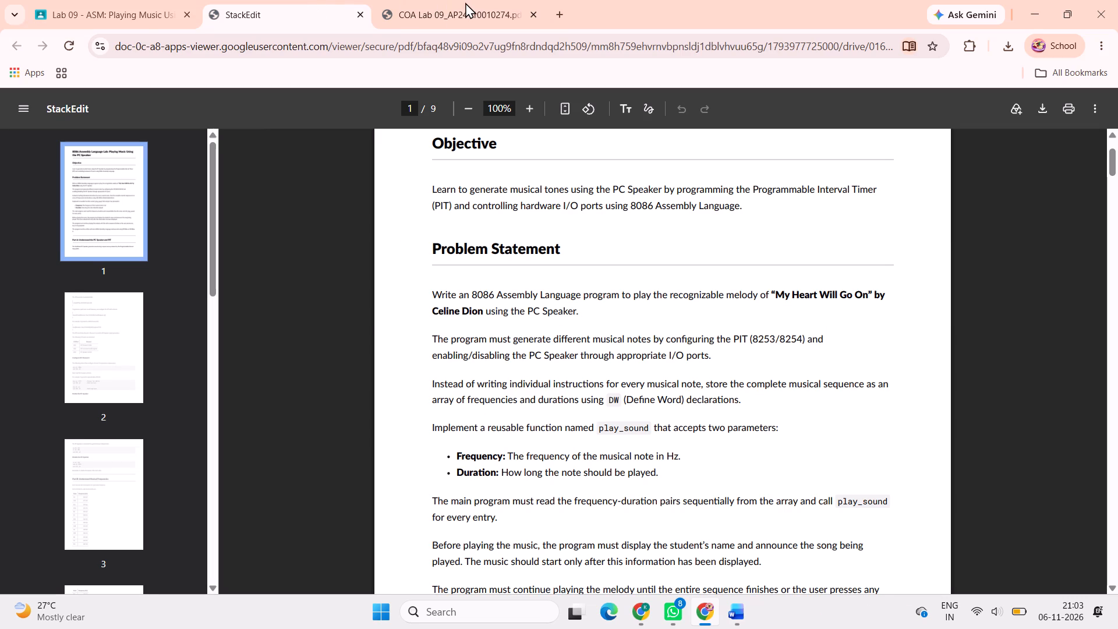